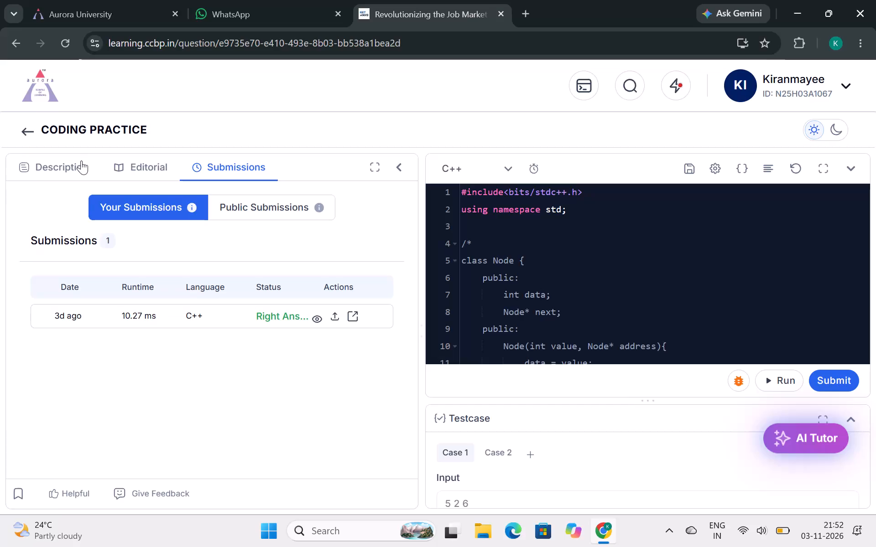
Read through the description of the Insertion At Kth Position - Linked List problem, including its constraints and input format.
left_click(78, 163)
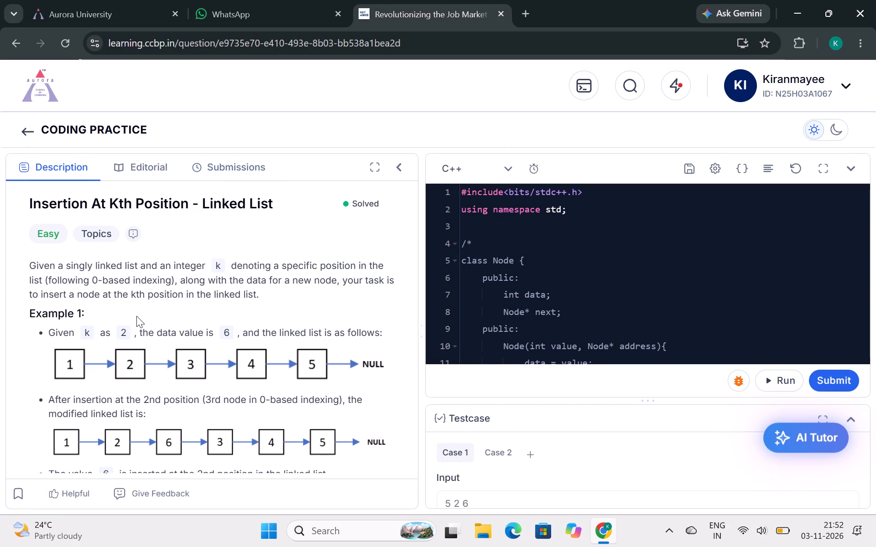
scroll(136, 316, "down", 2)
scroll(136, 316, "up", 5)
scroll(217, 379, "down", 4)
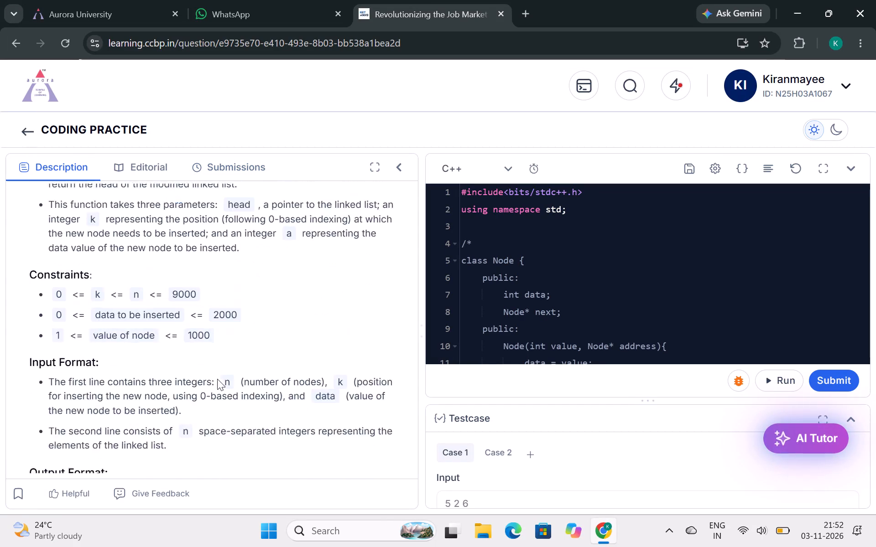
scroll(217, 379, "down", 9)
scroll(217, 379, "up", 9)
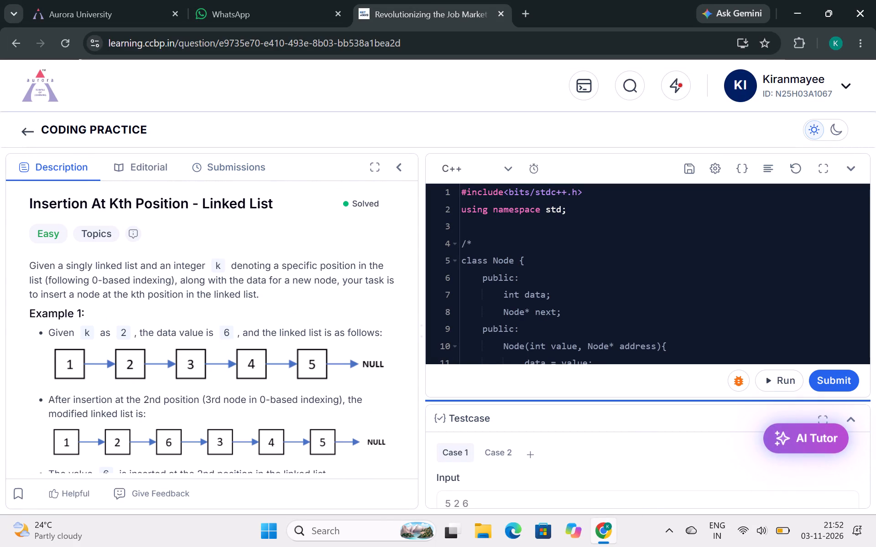
Enlarge the code editor by shrinking the testcase area and review the C++ insertionAtKthPosition solution.
left_click_drag(636, 400, 652, 516)
scroll(607, 382, "down", 3)
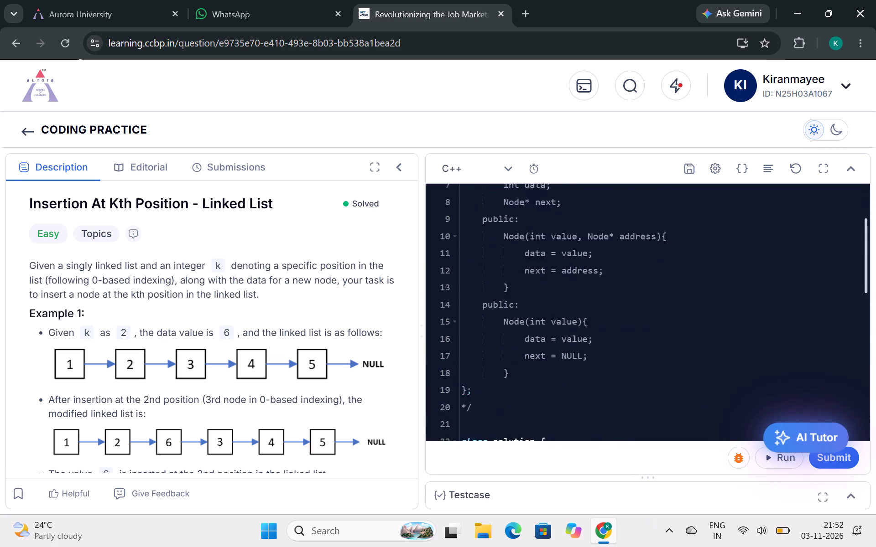
scroll(607, 382, "down", 2)
scroll(607, 382, "up", 7)
scroll(607, 382, "down", 17)
scroll(607, 382, "up", 7)
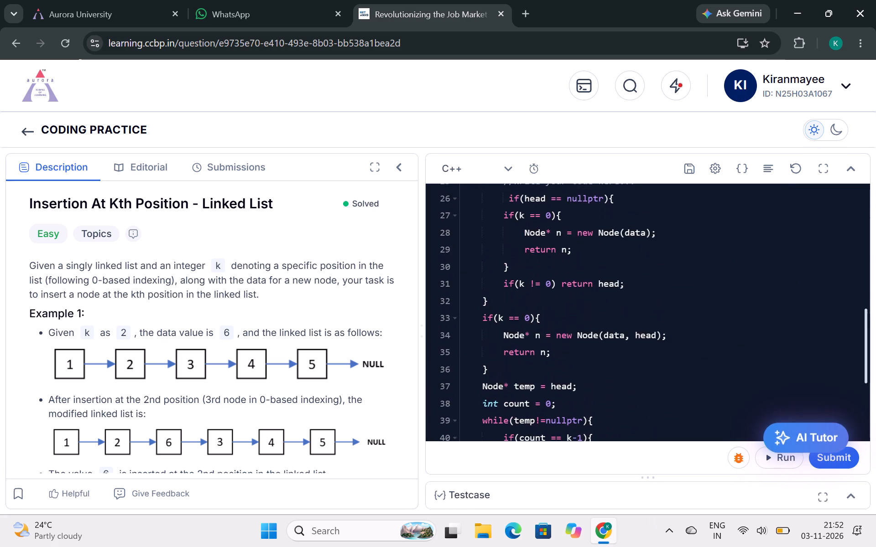
scroll(607, 382, "up", 2)
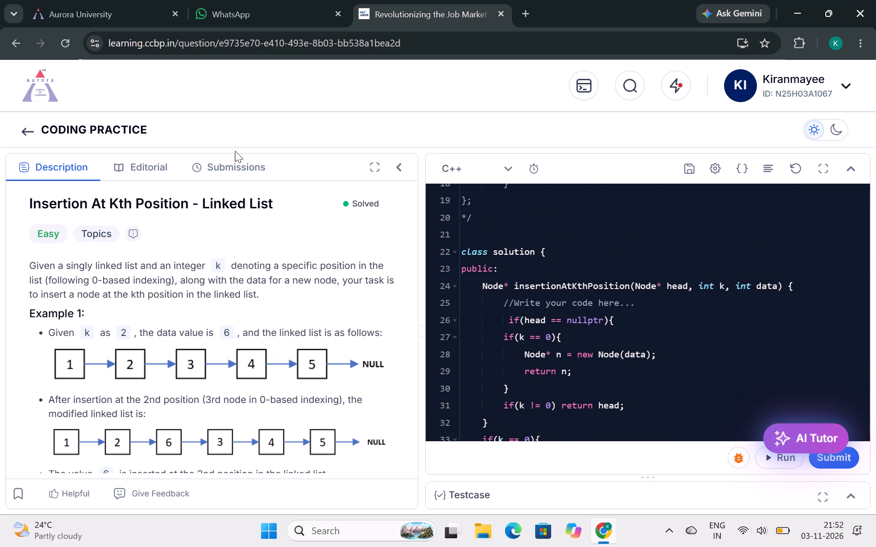
Check the problem's submission history and return to the start of its description.
left_click(233, 167)
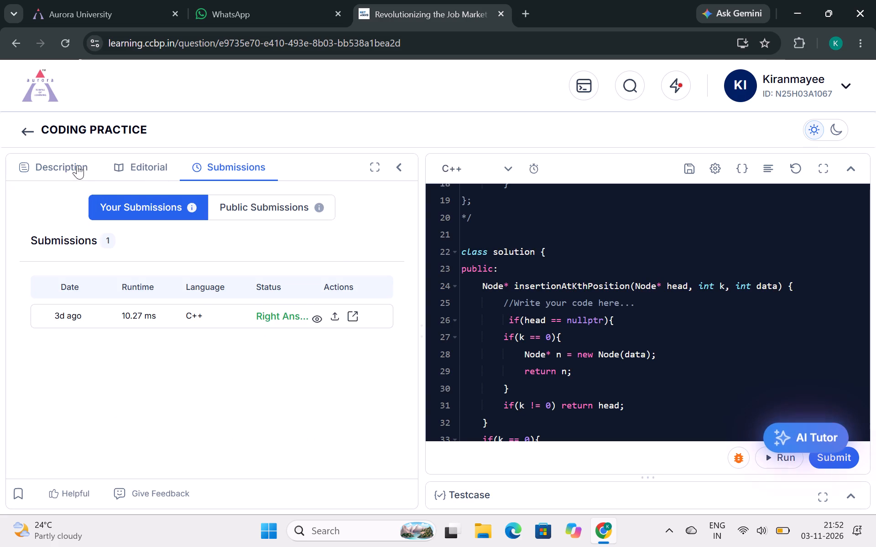
left_click(77, 165)
scroll(185, 323, "up", 1)
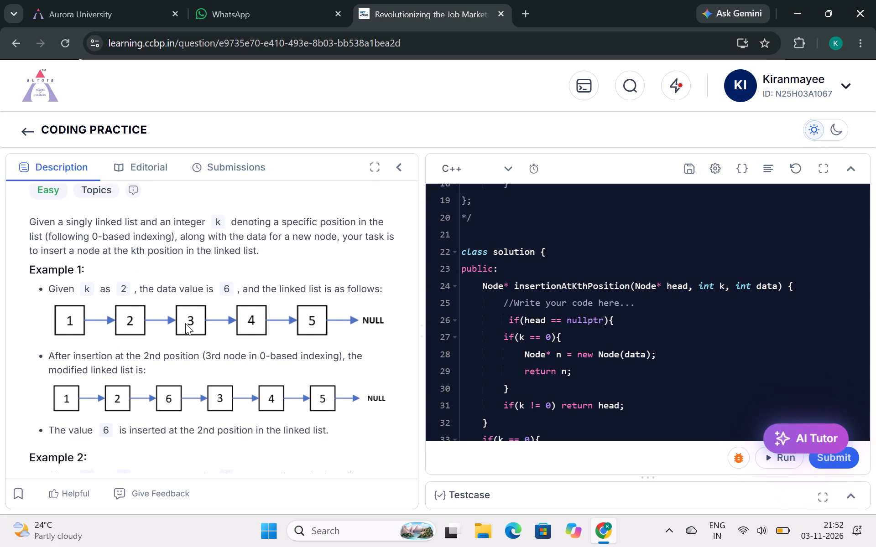
scroll(185, 323, "up", 1)
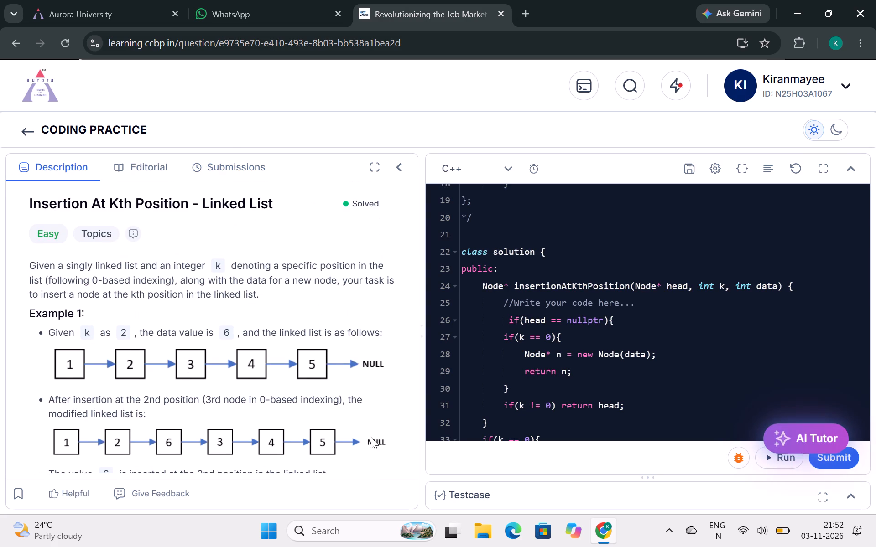
Switch to File Explorer, search the Documents folder for "web", and open the weblab9term3 document in Word.
left_click(491, 541)
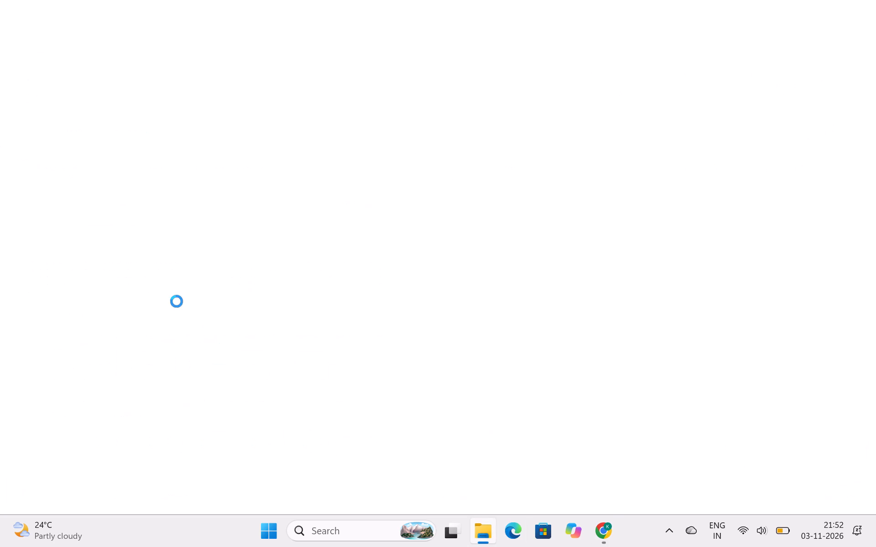
left_click(67, 316)
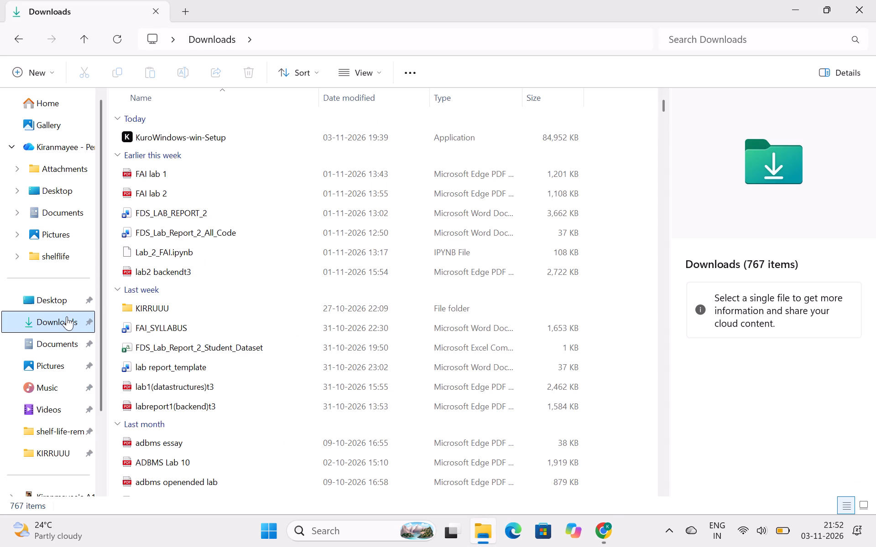
left_click(68, 345)
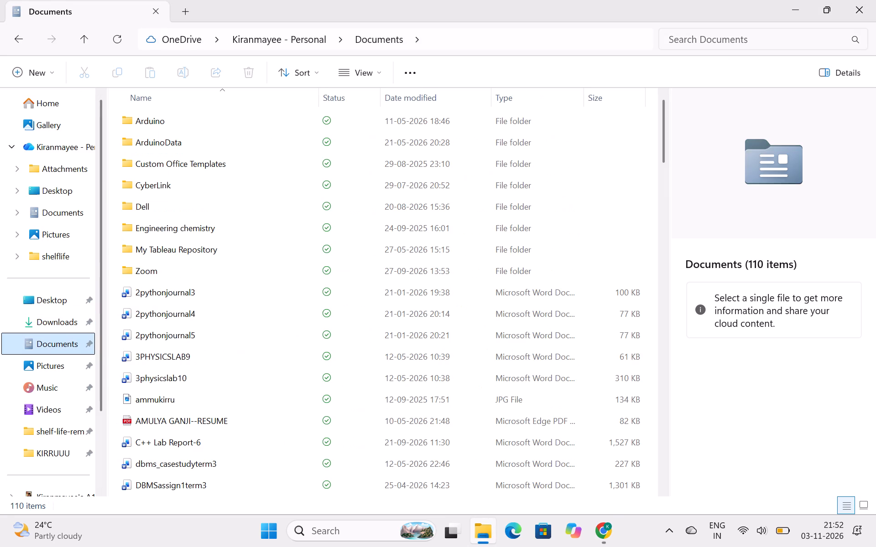
left_click(727, 47)
type("web")
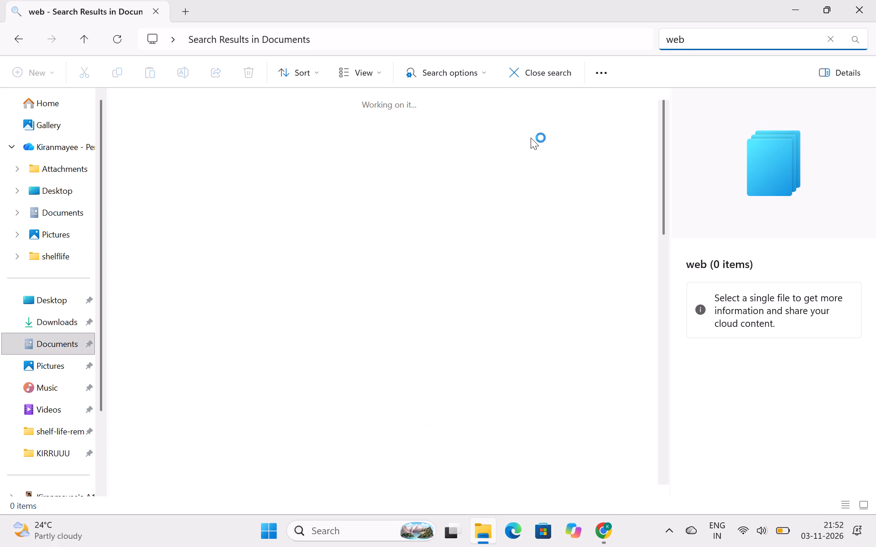
double_click(486, 101)
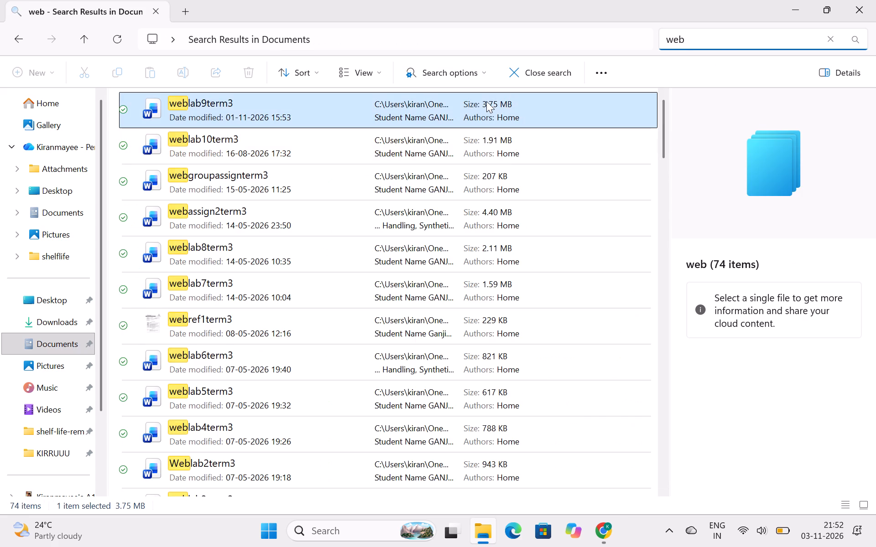
left_click(799, 18)
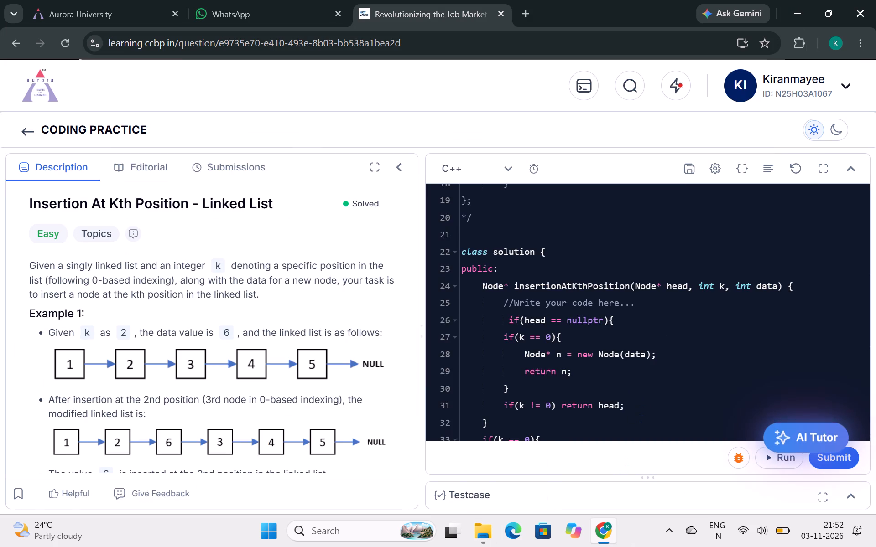
left_click(485, 537)
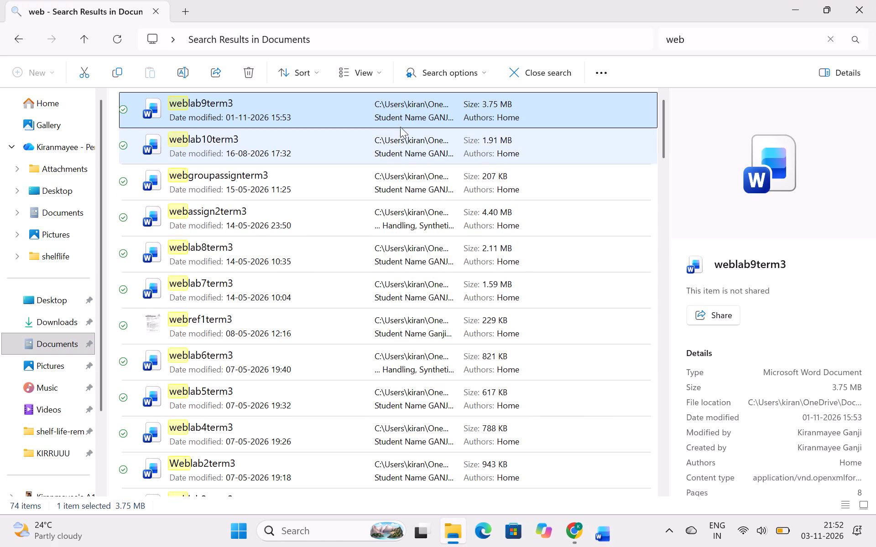
left_click(805, 0)
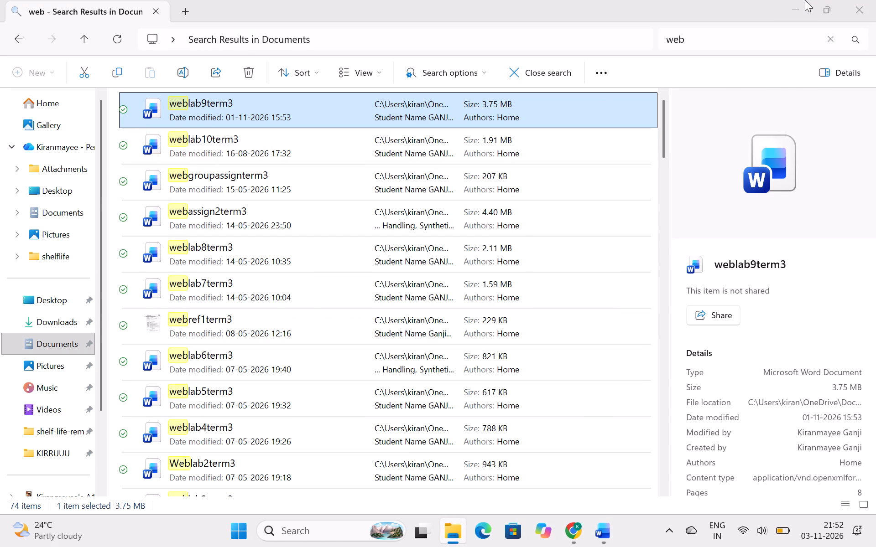
left_click(610, 529)
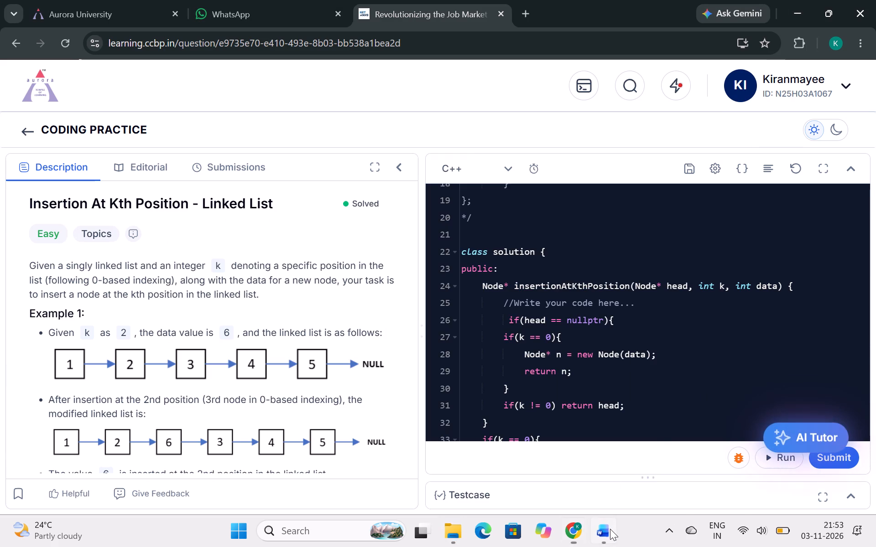
Delete the first six Cricket Team screenshots below the Date of Submission row, from the question page through the API 4 code.
scroll(497, 415, "down", 3)
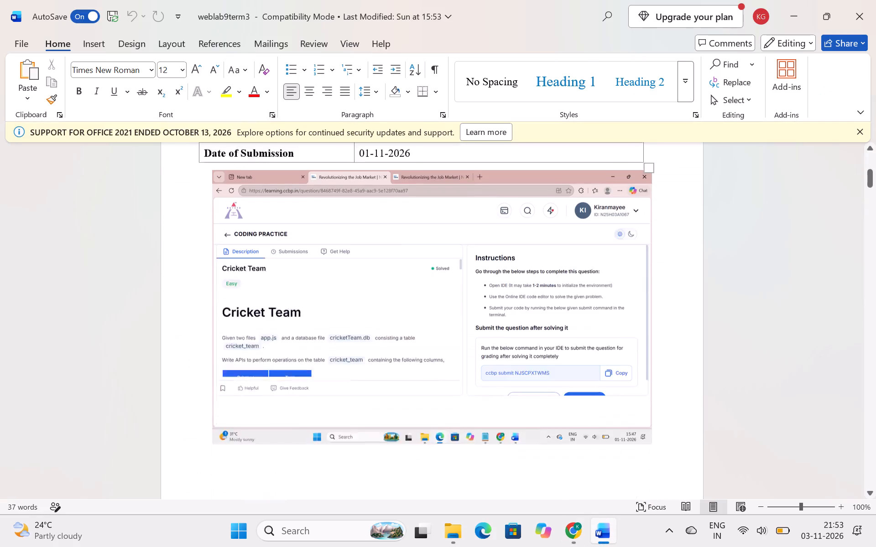
left_click(520, 380)
key("BackSpace")
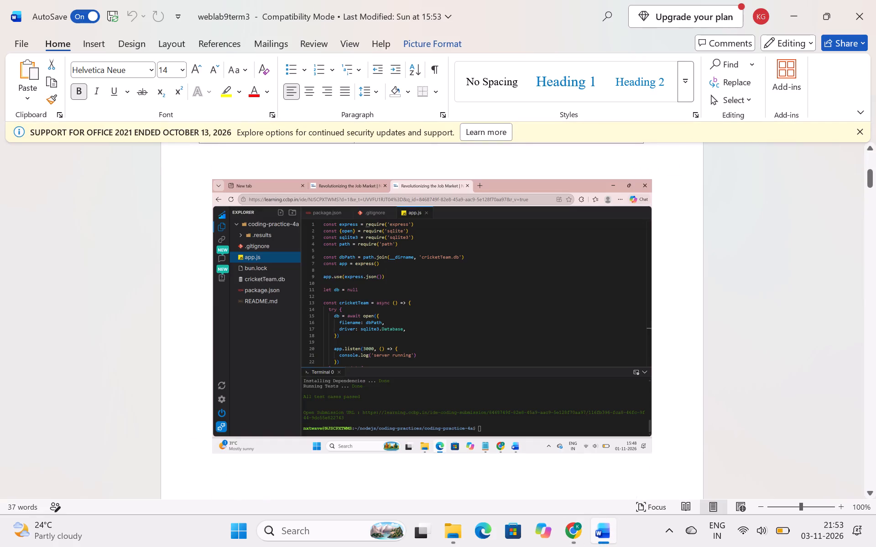
left_click(520, 380)
key("BackSpace")
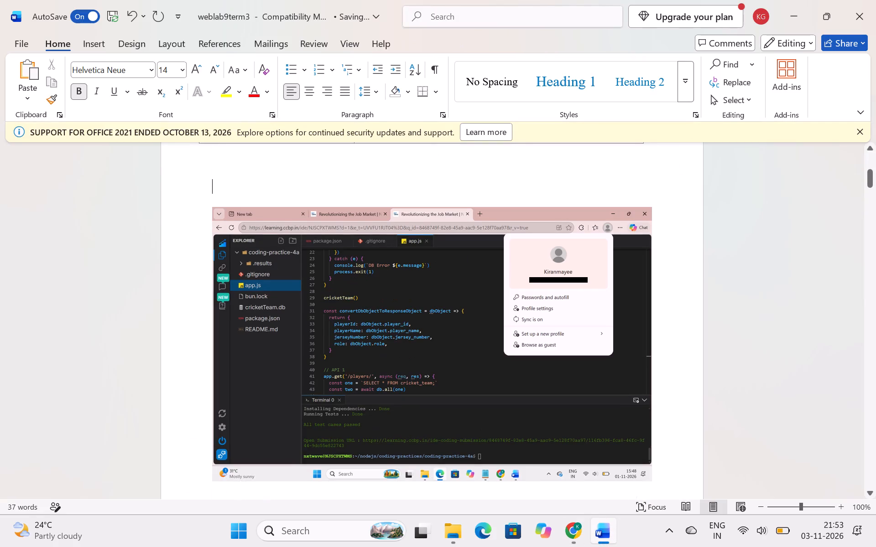
left_click(520, 380)
key("BackSpace")
left_click(520, 380)
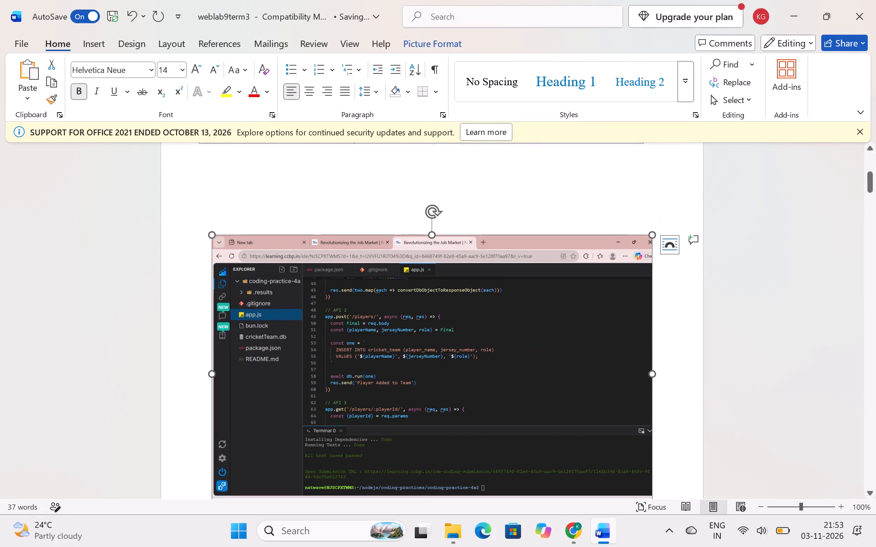
key("BackSpace")
left_click(520, 380)
key("BackSpace")
left_click(520, 380)
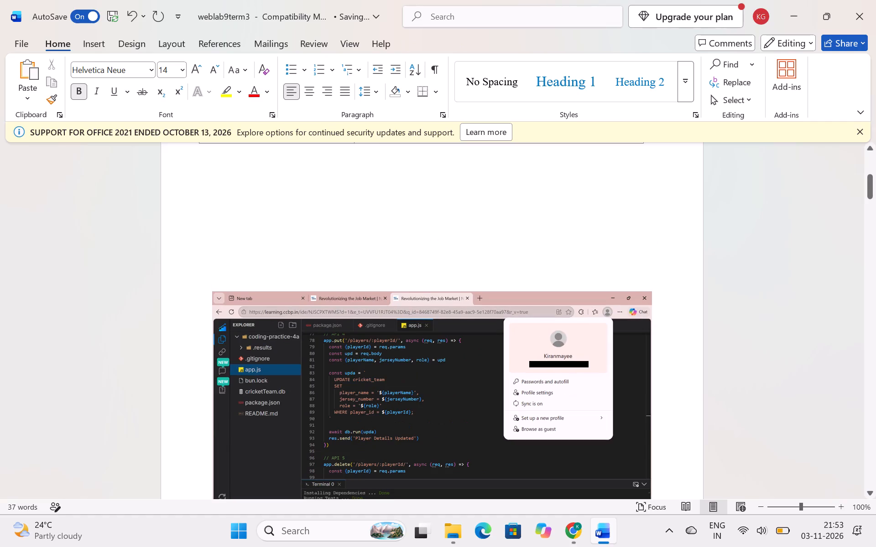
key("BackSpace")
Delete the last Cricket Team screenshot, showing the API 5 delete code just before the Movies question.
scroll(520, 380, "down", 7)
scroll(520, 380, "up", 1)
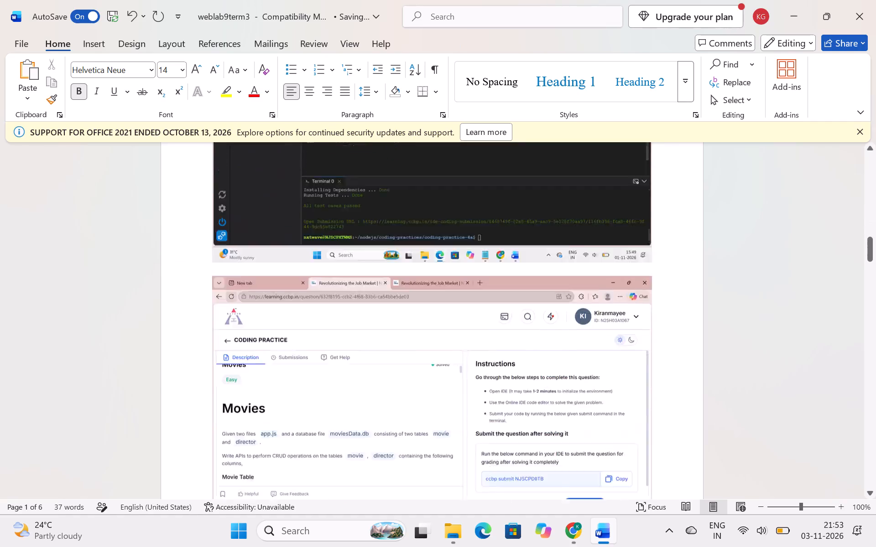
scroll(520, 380, "up", 1)
scroll(520, 380, "down", 1)
left_click(539, 328)
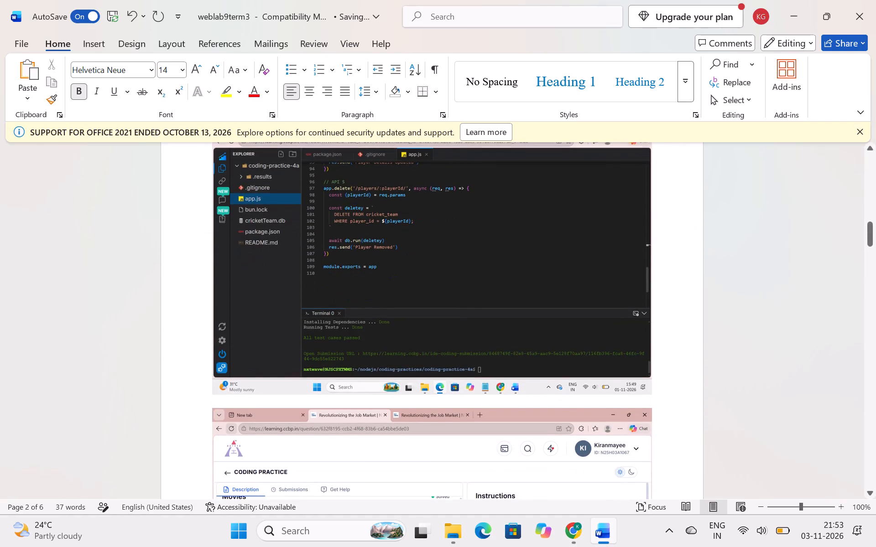
key("BackSpace")
Delete the Movies question screenshot and the first two Movies app.js code screenshots, through API 1.
scroll(539, 328, "down", 4)
scroll(539, 328, "up", 1)
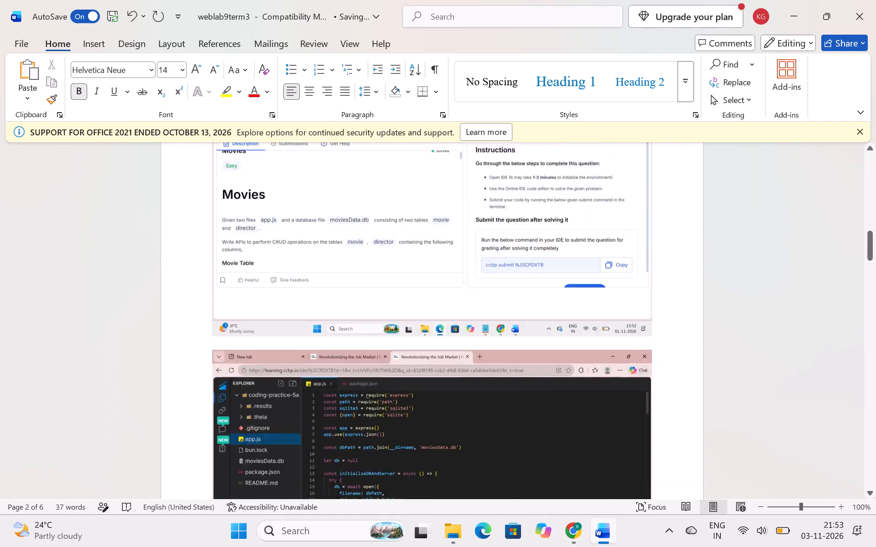
scroll(539, 328, "up", 1)
left_click(539, 328)
key("BackSpace")
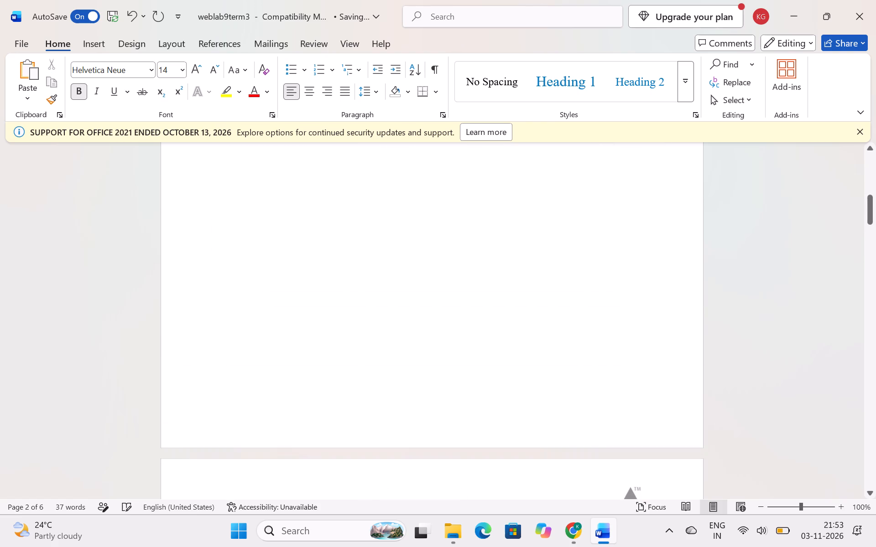
scroll(538, 348, "down", 3)
left_click(538, 348)
key("BackSpace")
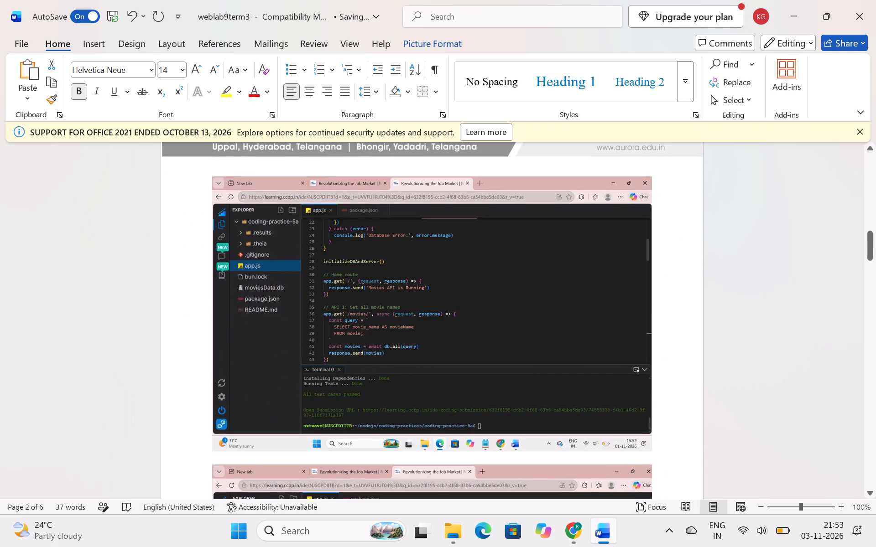
scroll(538, 348, "down", 3)
scroll(538, 348, "up", 1)
left_click(538, 348)
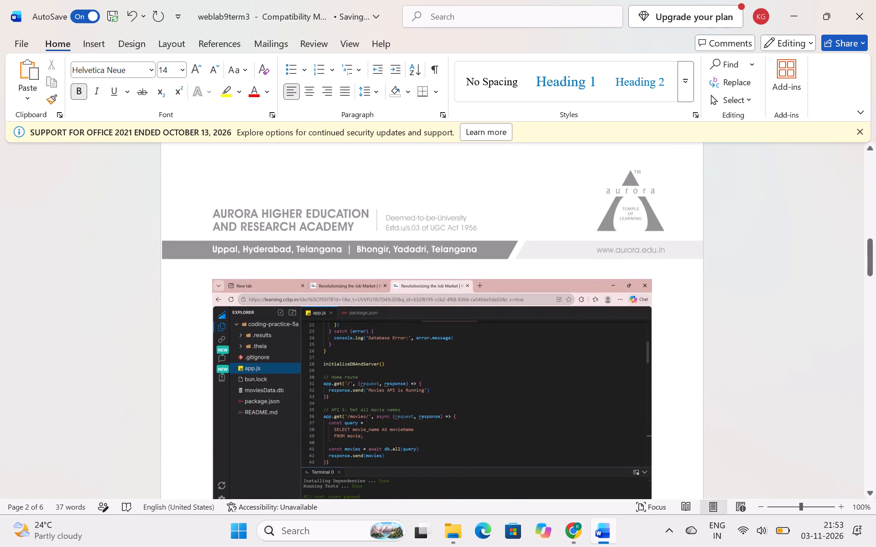
key("BackSpace")
Delete the next two Movies app.js screenshots, through the one showing API 4: Update a movie.
scroll(538, 348, "down", 4)
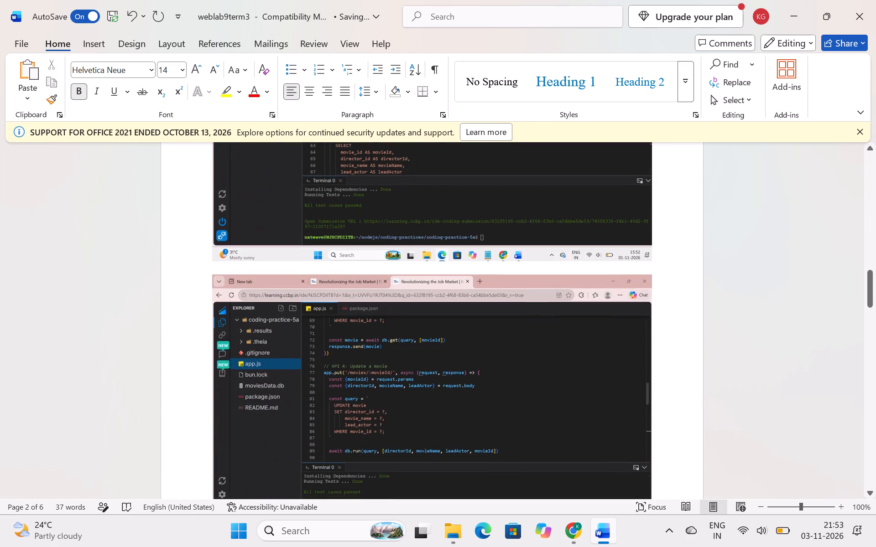
scroll(538, 348, "up", 1)
left_click(538, 348)
key("BackSpace")
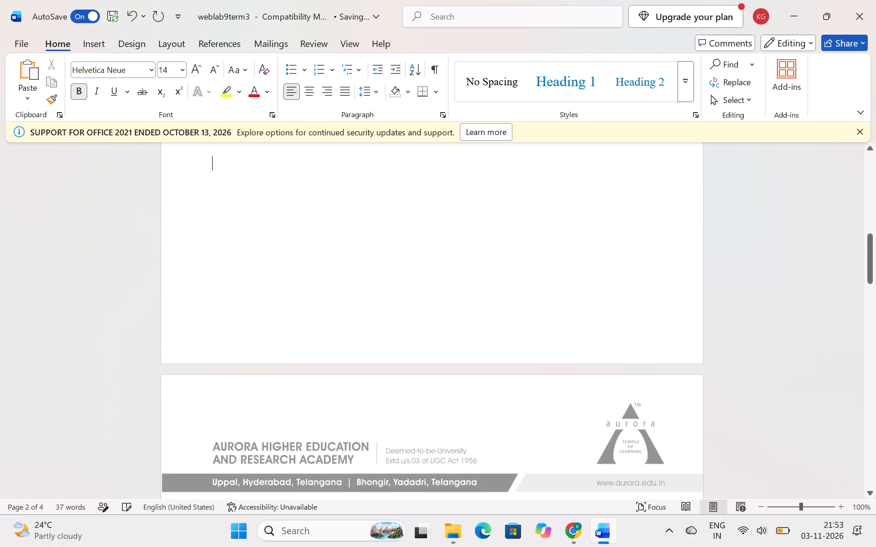
scroll(538, 348, "down", 4)
scroll(538, 348, "up", 2)
left_click(538, 348)
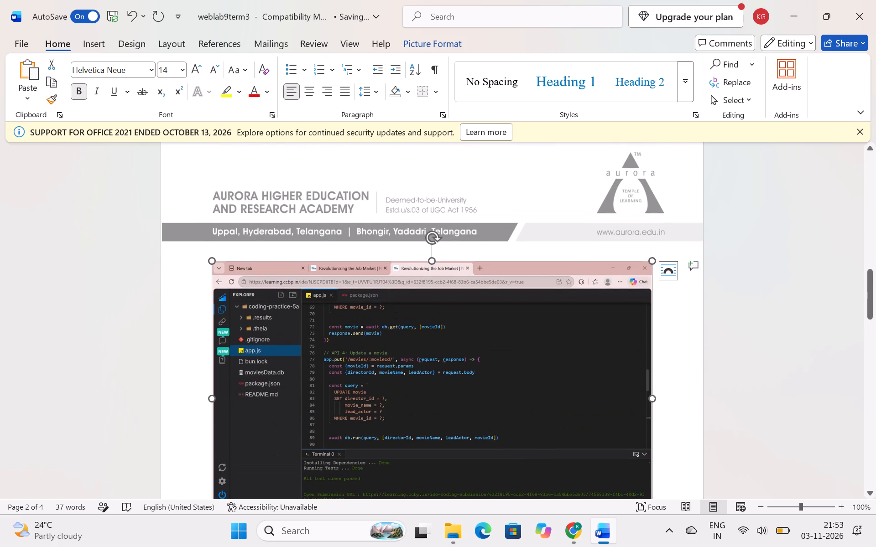
key("BackSpace")
Delete the last two Movies code screenshots, starting with the one showing API 5 and API 6.
scroll(538, 348, "down", 4)
scroll(538, 348, "up", 3)
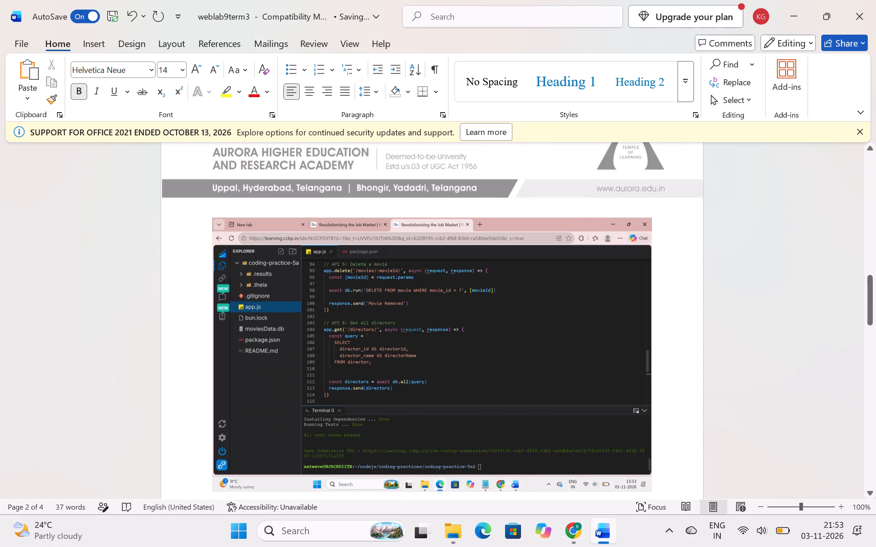
left_click(538, 348)
key("BackSpace")
scroll(538, 348, "down", 3)
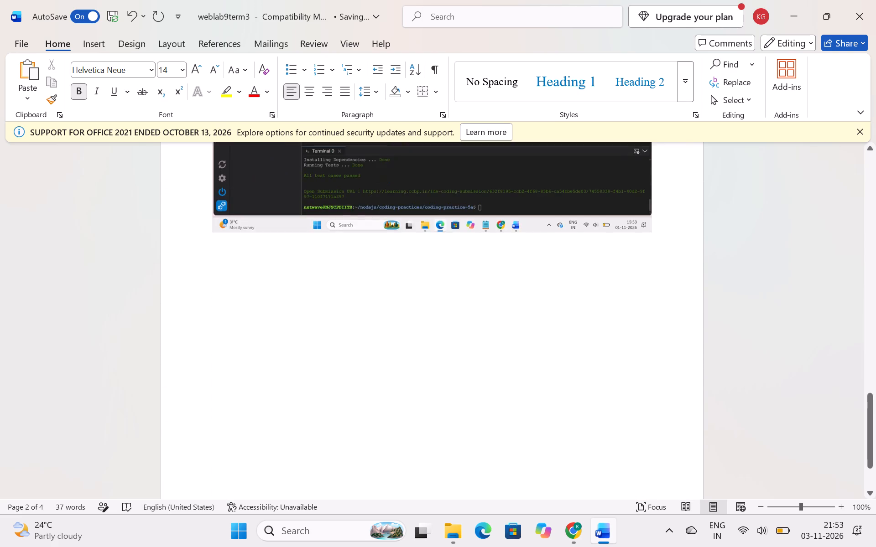
scroll(538, 348, "up", 2)
left_click(538, 348)
key("BackSpace")
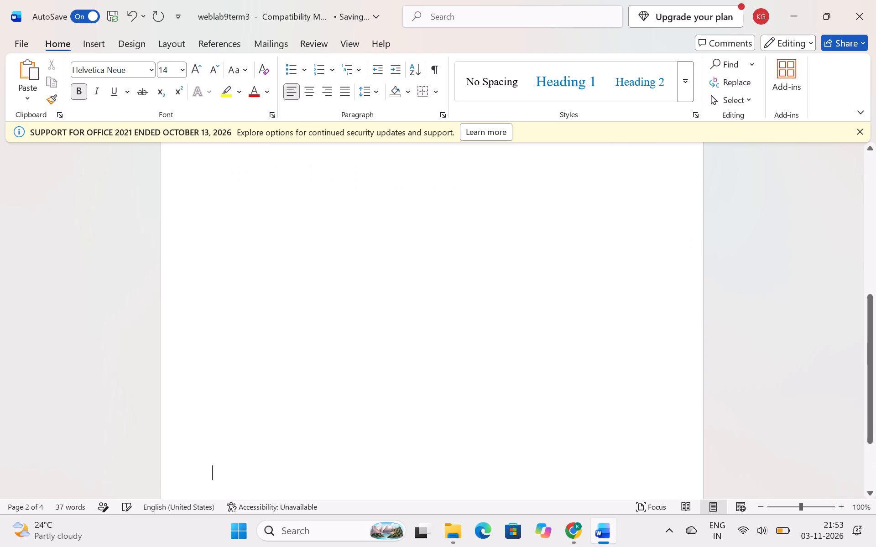
Delete the empty lines left over below the table with the assessment name and submission date.
scroll(538, 348, "up", 4)
scroll(538, 348, "down", 2)
left_click(344, 399)
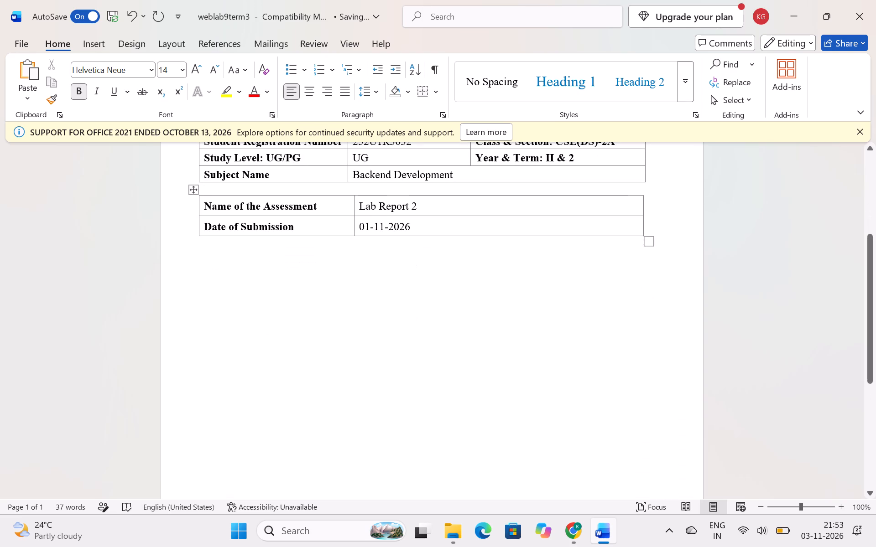
scroll(344, 399, "down", 12)
scroll(344, 399, "up", 2)
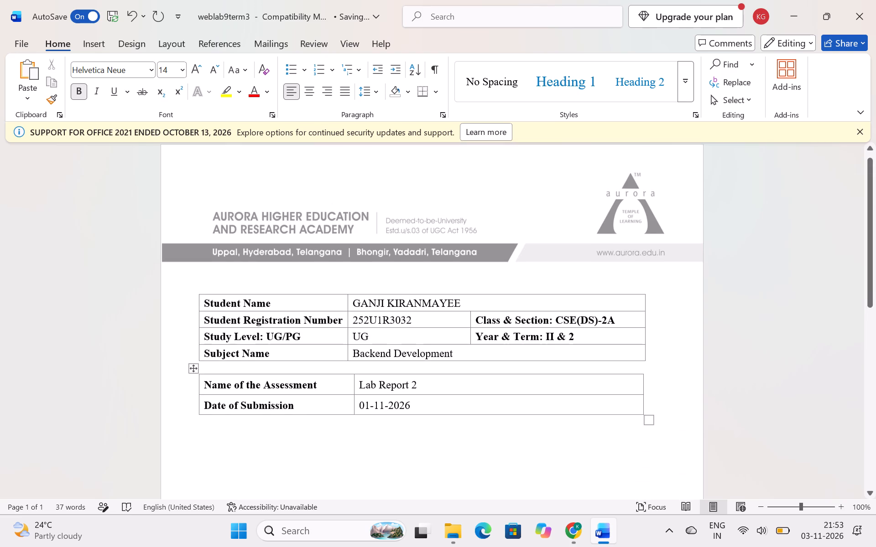
key("BackSpace")
key("BackSpace")
key("BackSpace")
key("BackSpace")
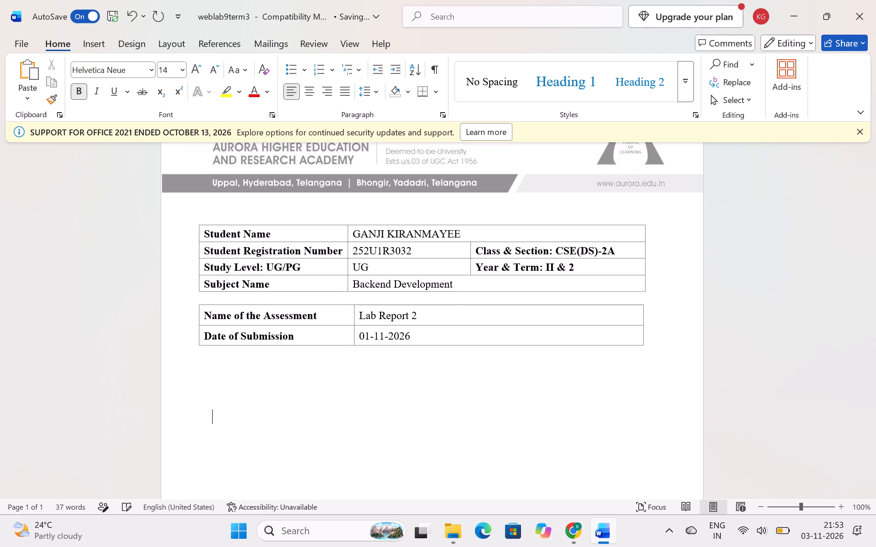
key("BackSpace")
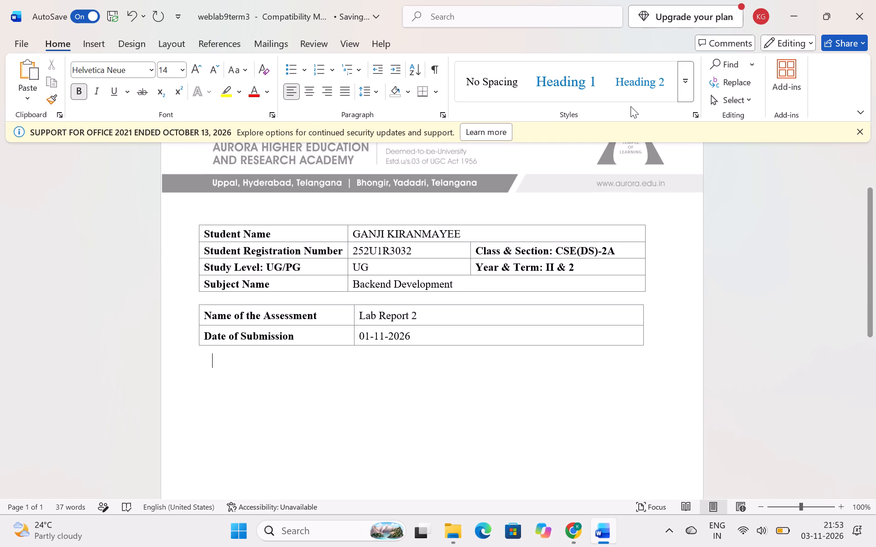
Switch to Chrome and delete the blank line above class solution in the C++ code.
left_click(803, 0)
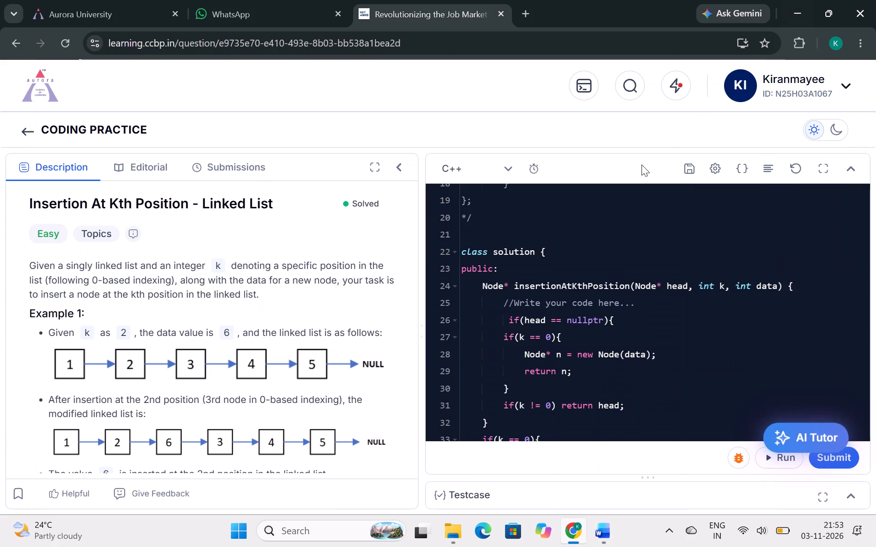
left_click(622, 186)
left_click(600, 255)
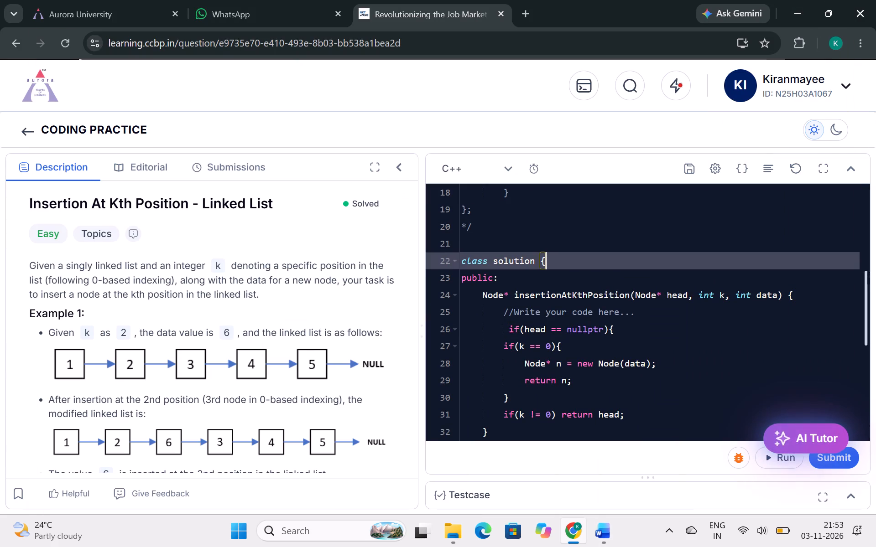
left_click(484, 248)
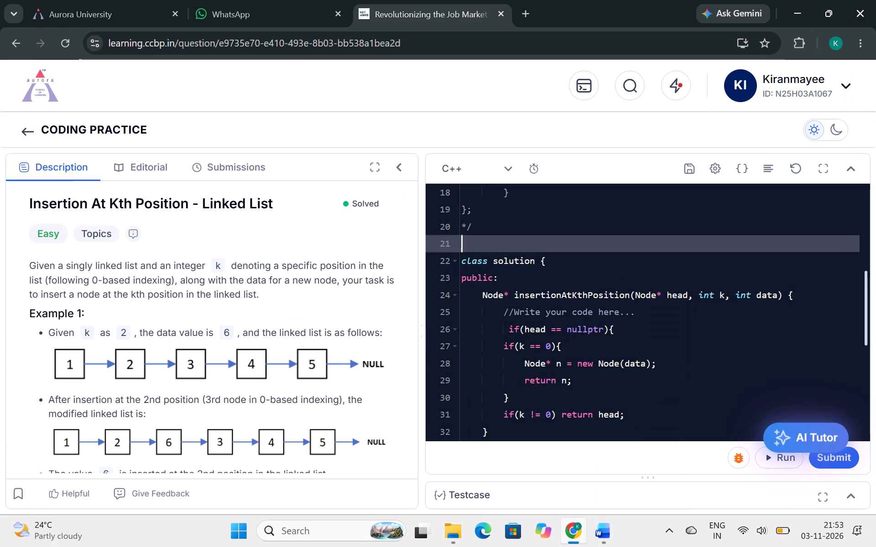
key("BackSpace")
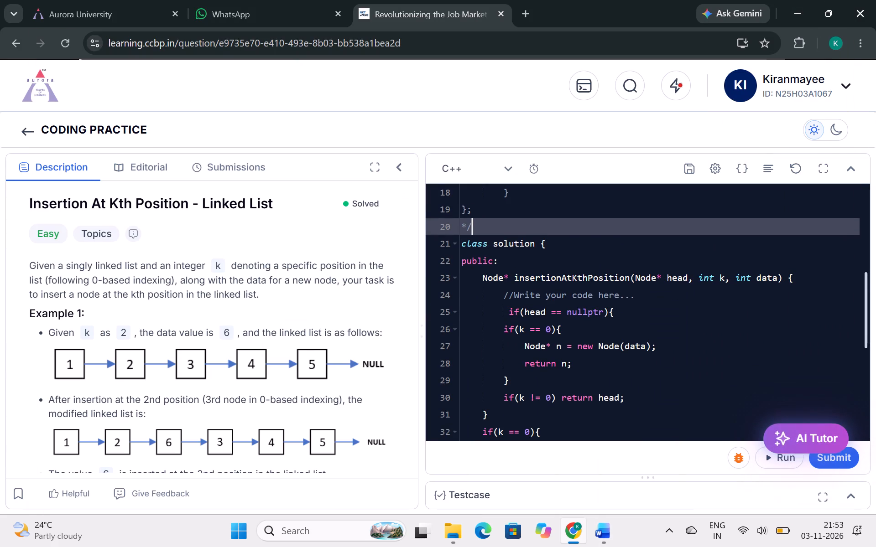
Expand the Insertion At Kth Position - Linked List description across the page, collapsing the code area.
scroll(484, 248, "up", 8)
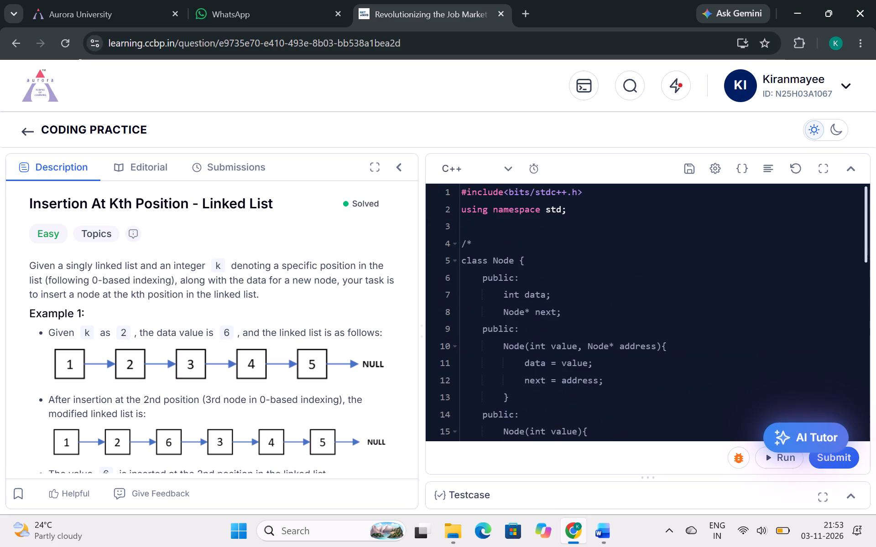
scroll(287, 373, "up", 1)
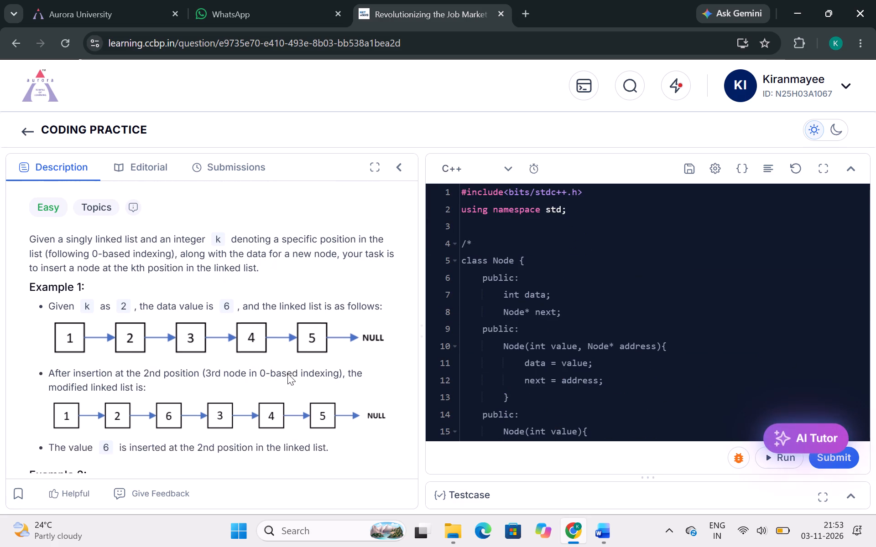
scroll(287, 373, "up", 1)
scroll(287, 373, "down", 8)
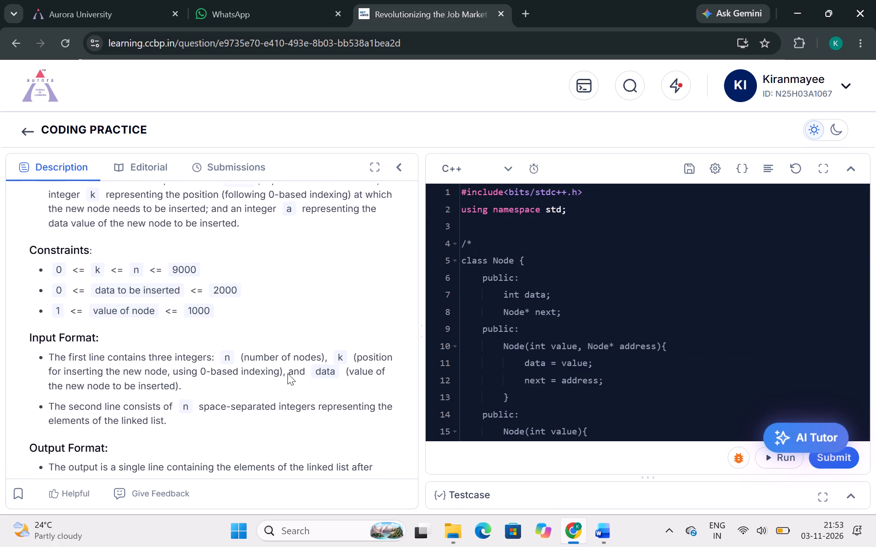
scroll(287, 373, "down", 2)
scroll(287, 373, "up", 9)
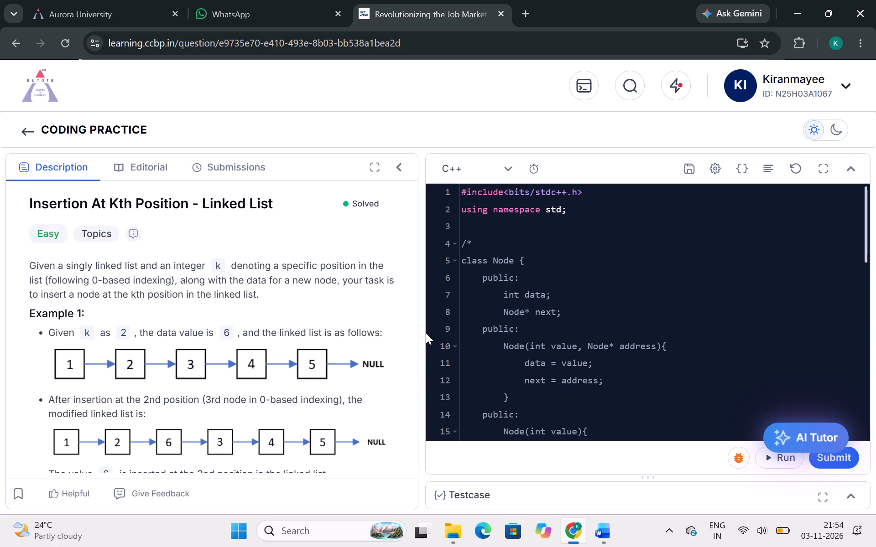
left_click_drag(422, 333, 875, 314)
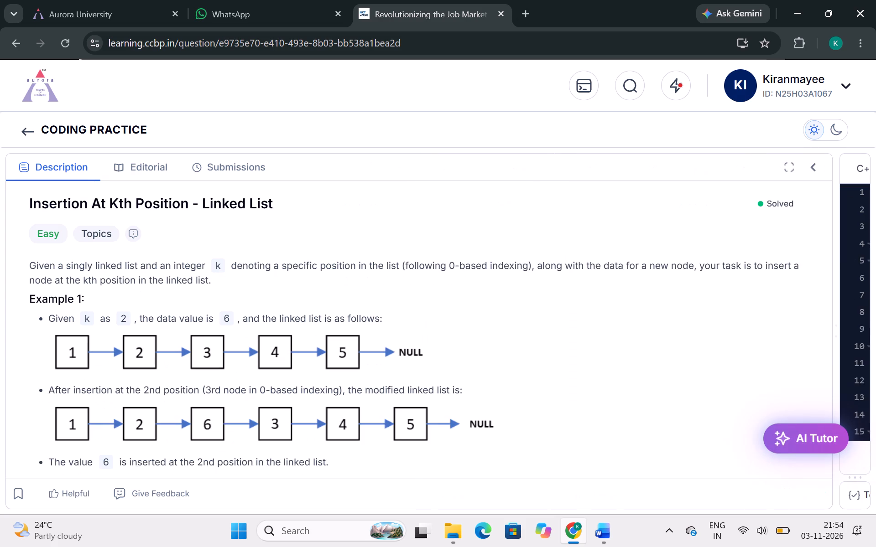
left_click_drag(875, 314, 875, 315)
scroll(456, 352, "down", 9)
scroll(456, 352, "up", 7)
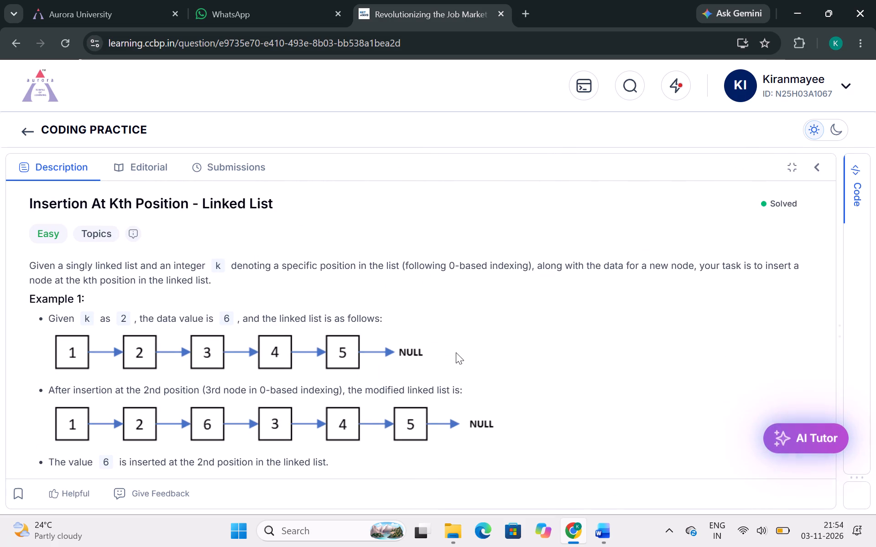
Capture the problem page below the browser's address bar and paste it under the assessment table in the Word report.
key("Print")
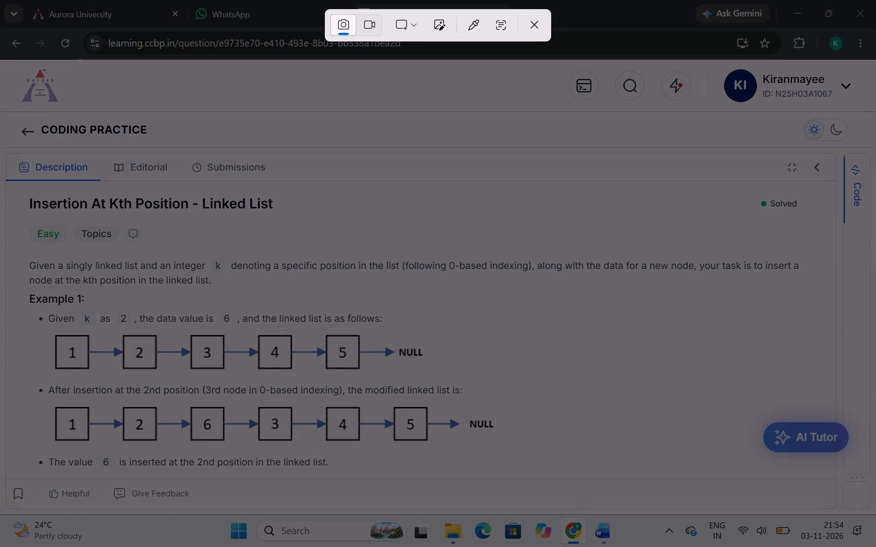
left_click_drag(0, 61, 875, 546)
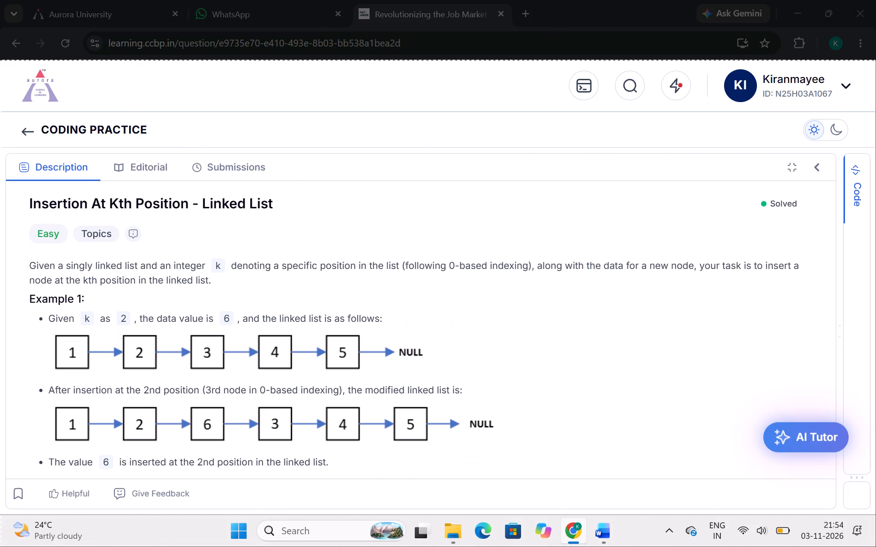
left_click_drag(875, 546, 875, 546)
left_click(604, 532)
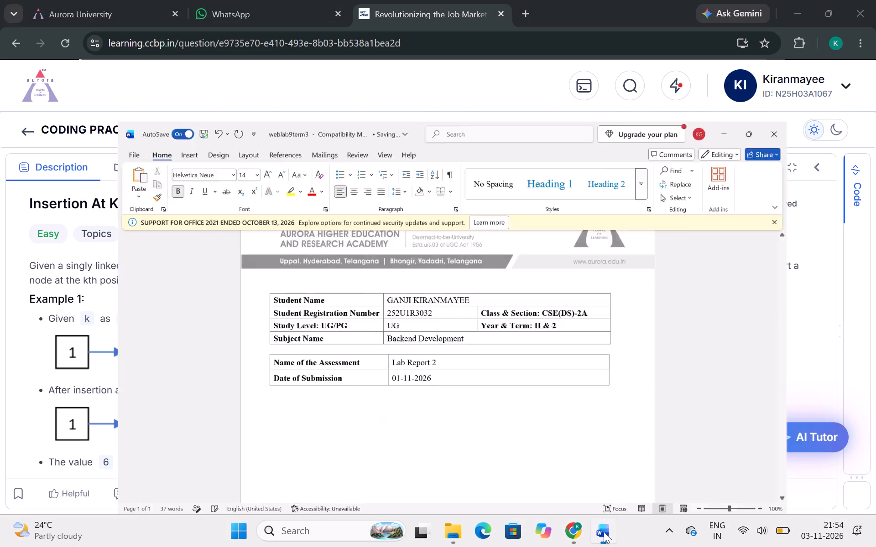
key("ctrl+v")
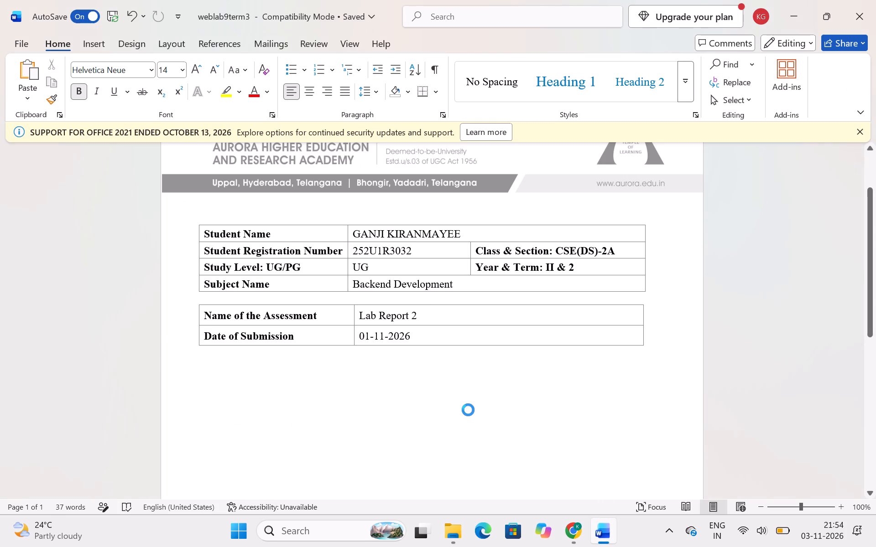
Clear the Backend Development entry from the Subject Name cell.
left_click(447, 196)
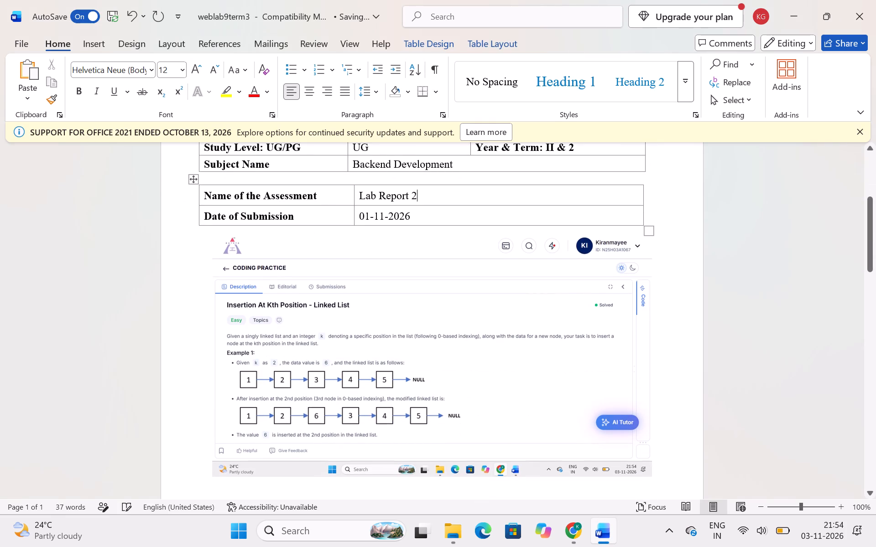
left_click(464, 159)
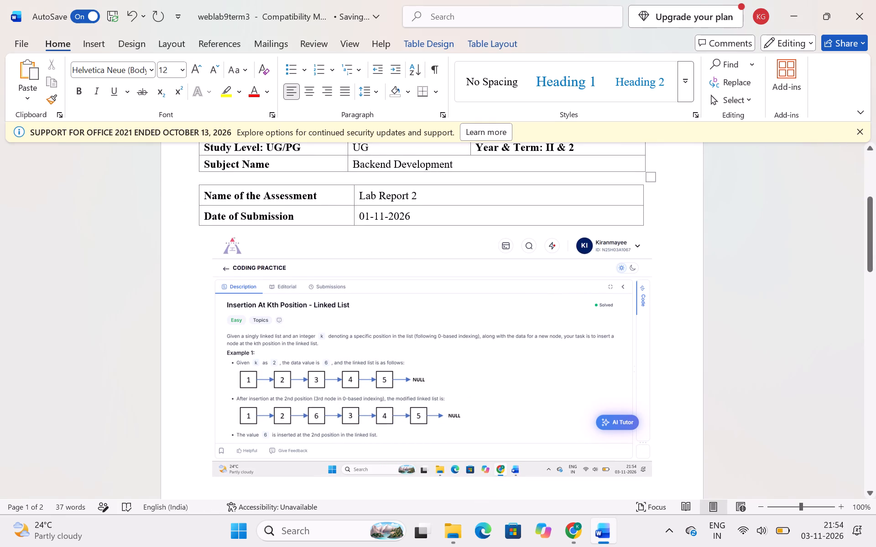
key("BackSpace")
key("BackSpace")
key("BackSpace")
key("BackSpace")
key("BackSpace")
key("BackSpace")
key("BackSpace")
key("BackSpace")
key("BackSpace")
key("BackSpace")
key("BackSpace")
key("BackSpace")
key("BackSpace")
key("BackSpace")
key("BackSpace")
key("BackSpace")
key("BackSpace")
key("BackSpace")
key("BackSpace")
key("BackSpace")
key("BackSpace")
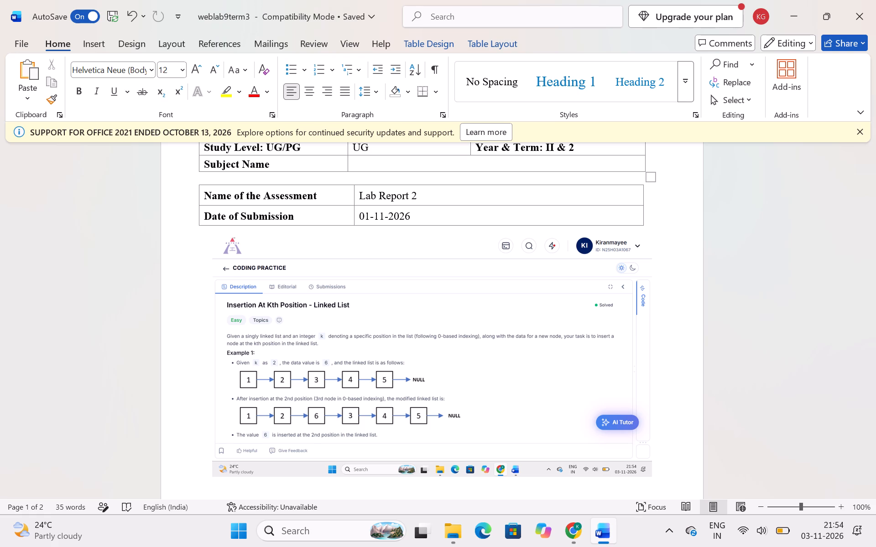
Switch to Chrome, return to the Linked Lists Coding Practice question list and check the course name.
left_click(575, 529)
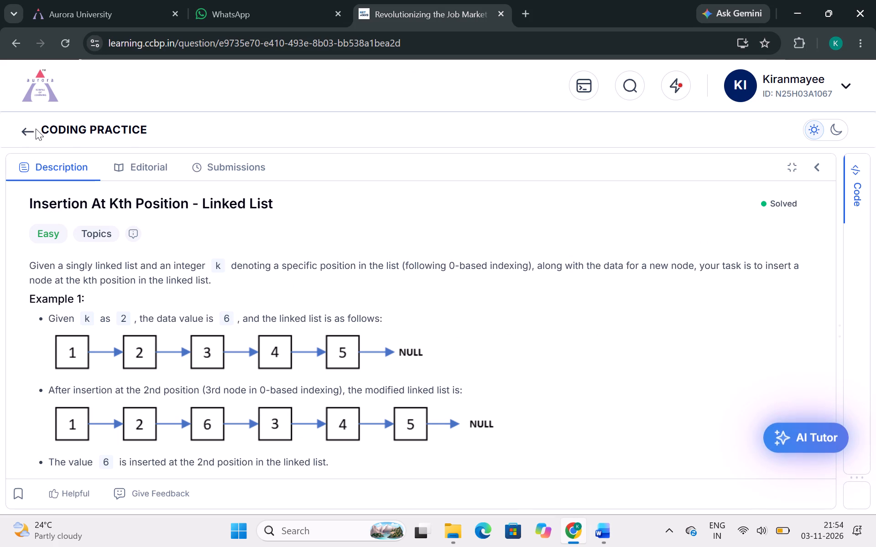
left_click(36, 130)
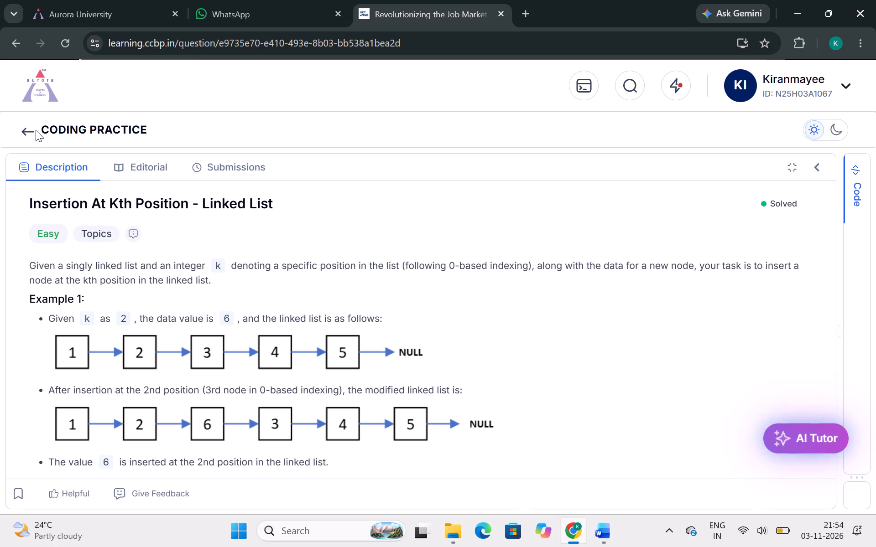
left_click(30, 133)
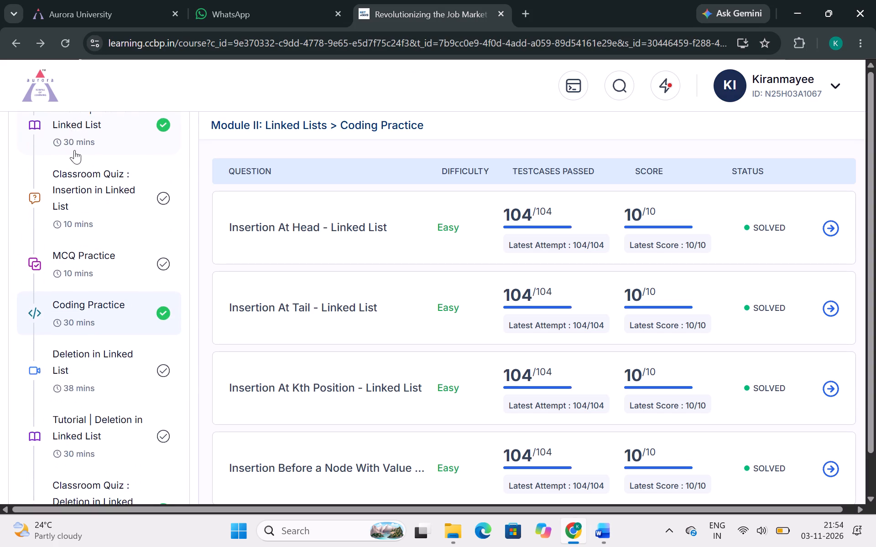
scroll(74, 150, "up", 8)
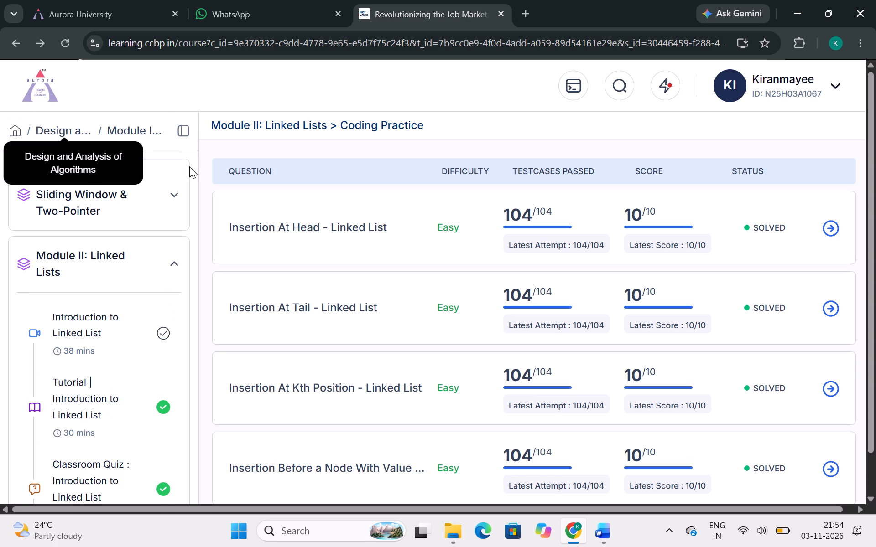
Switch back to Word and enter Advanced Data structures as the subject name.
left_click(605, 542)
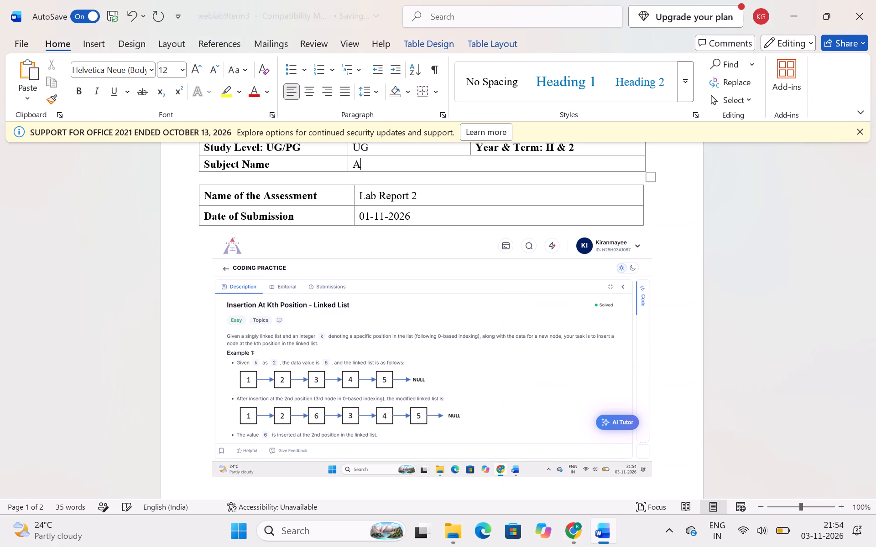
type("dvanced")
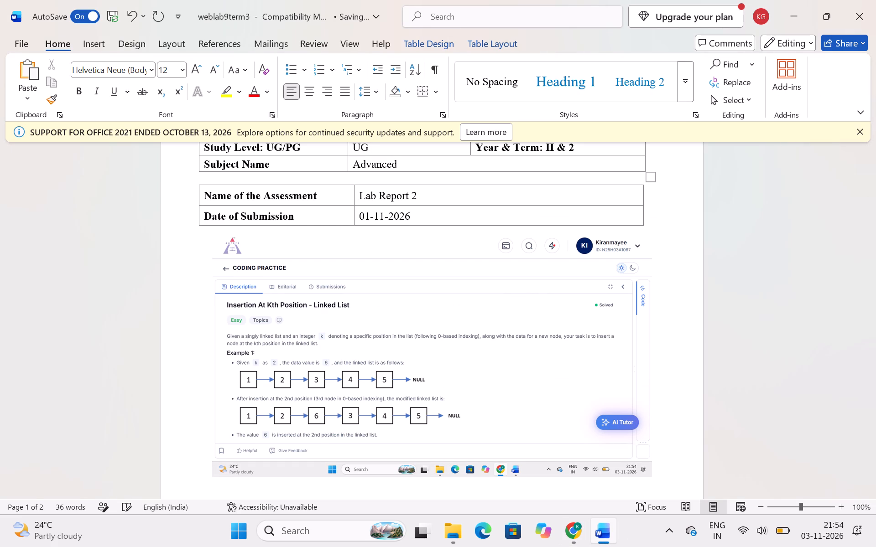
key("space")
type("ata structures")
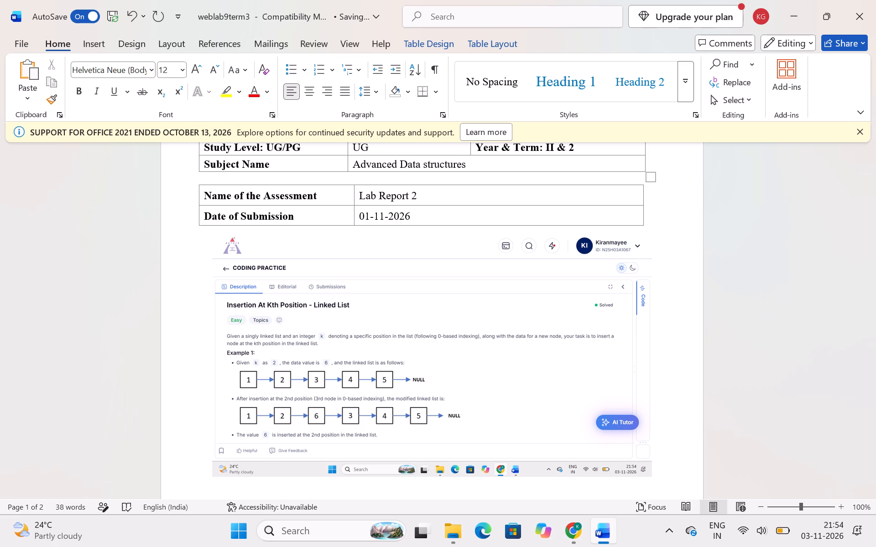
Change the assessment name to Lab Report 3 and the day of the submission date to 03.
scroll(553, 353, "up", 2)
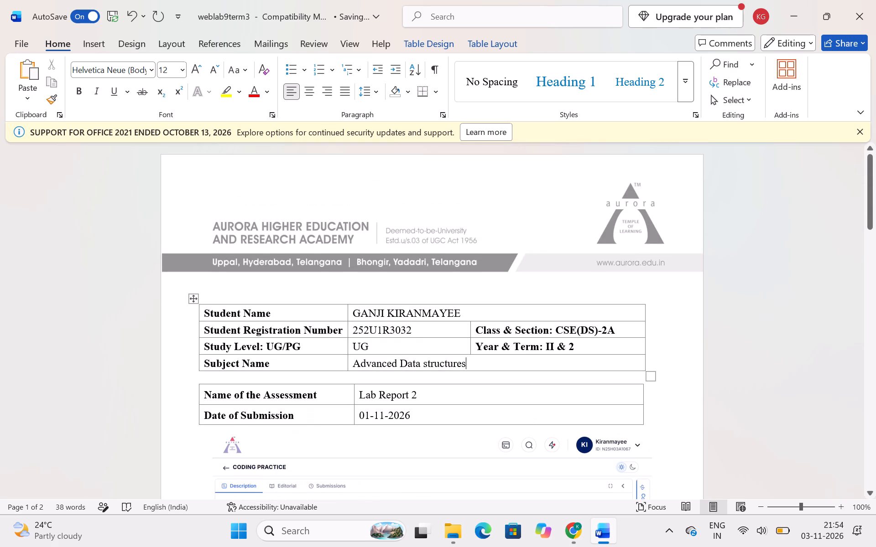
left_click(439, 396)
key("BackSpace")
key("3")
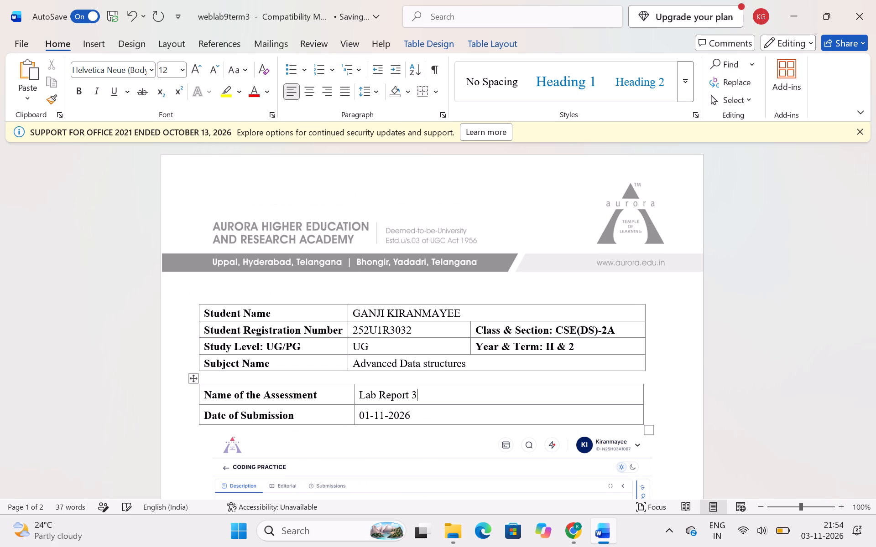
left_click(368, 416)
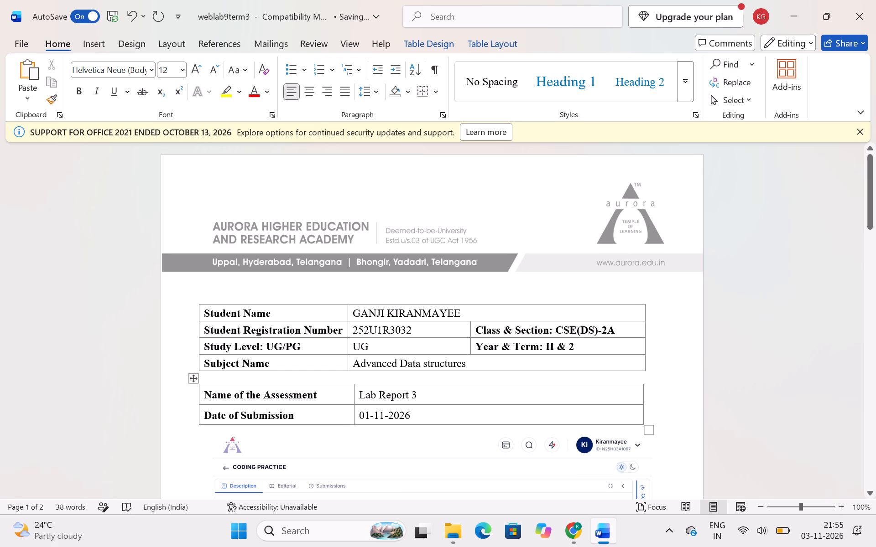
key("BackSpace")
key("3")
Start a new line below the pasted Insertion At Kth Position screenshot.
scroll(368, 416, "down", 5)
left_click(681, 366)
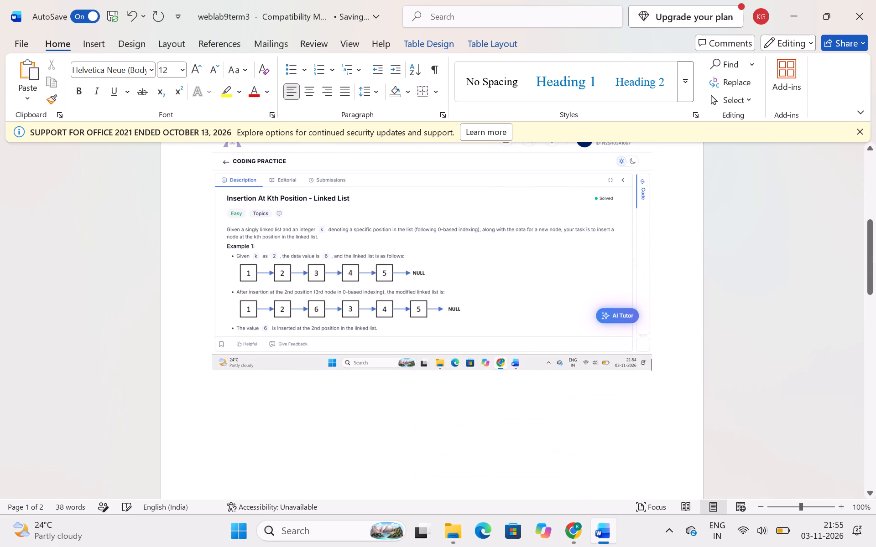
key("Return")
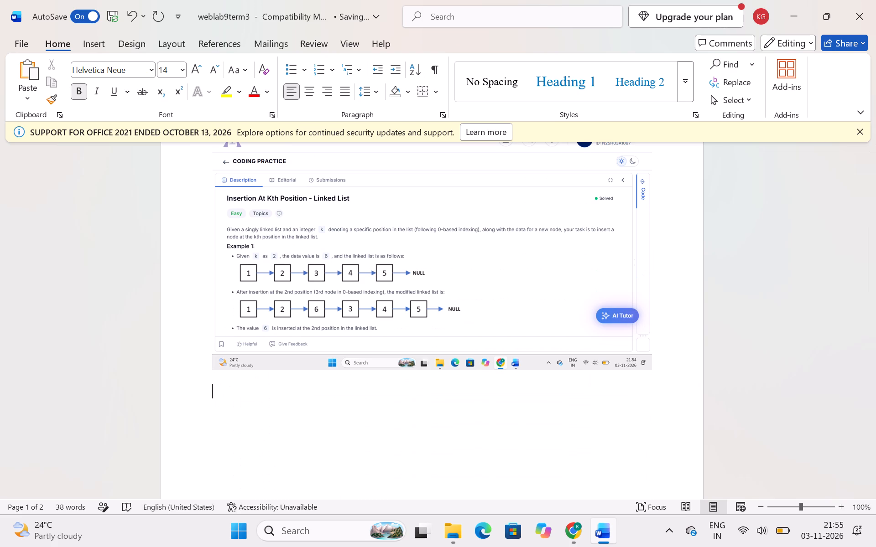
Switch to Chrome, open the Insertion At Kth Position question and maximize its code editor.
left_click(575, 537)
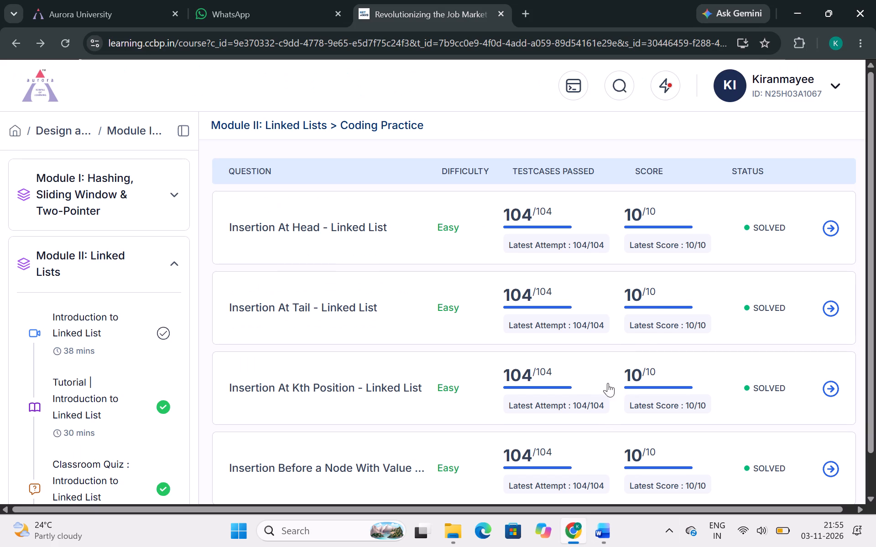
scroll(664, 302, "down", 2)
left_click(712, 323)
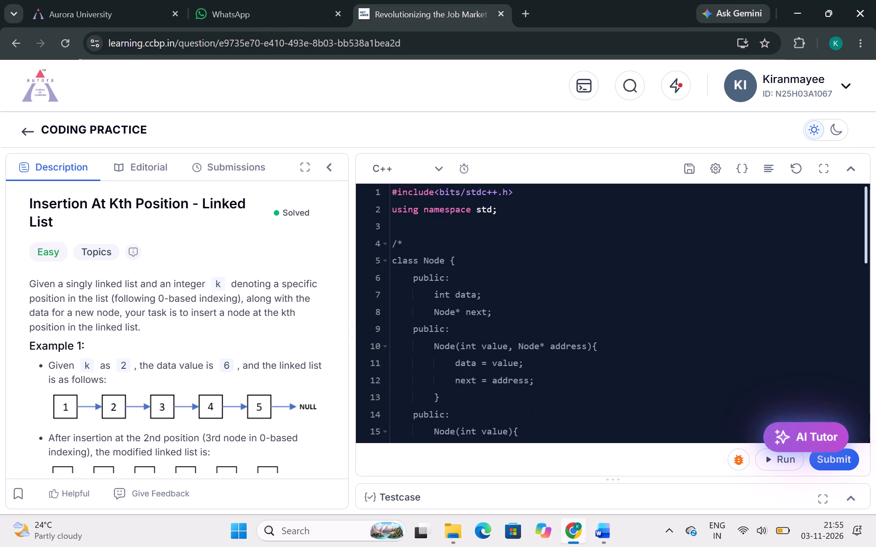
left_click(823, 168)
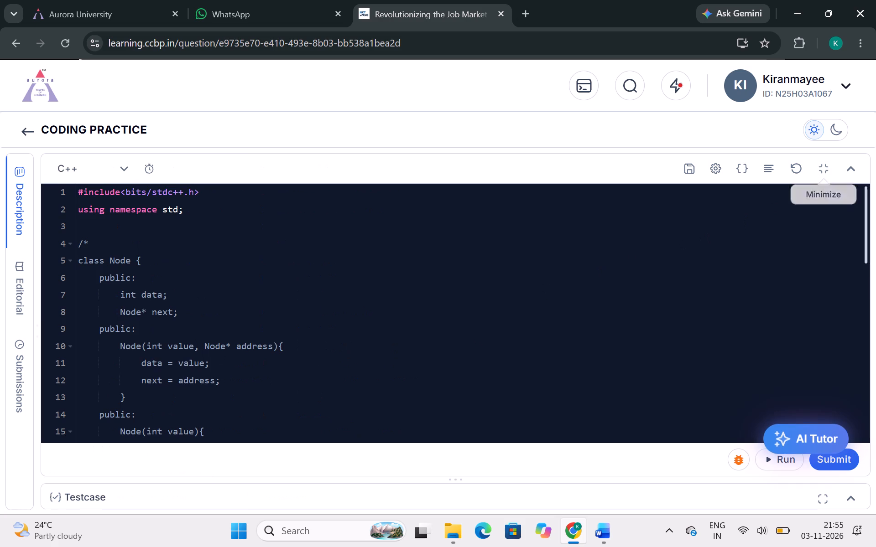
Capture the first part of the solution code, lines 20 to 34, and paste it below the description screenshot in Word, followed by a new line.
scroll(475, 303, "down", 10)
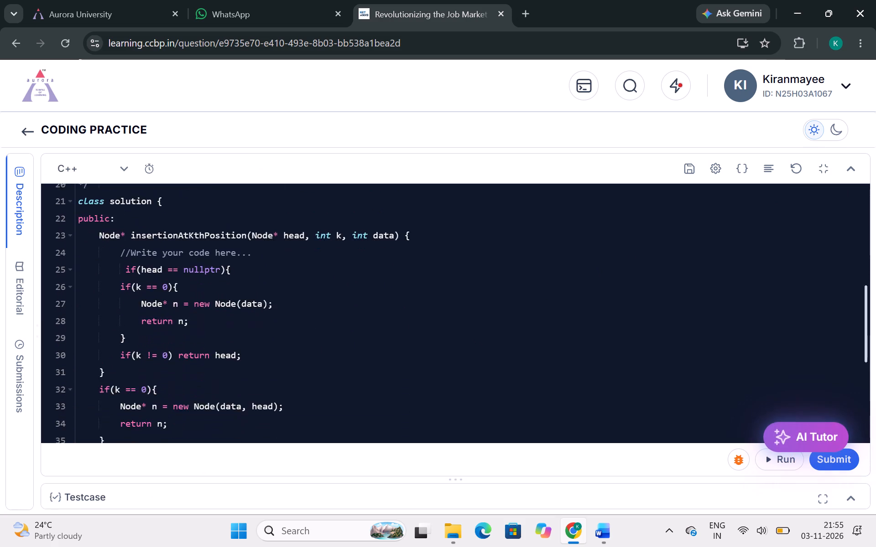
scroll(475, 303, "down", 1)
scroll(475, 303, "up", 1)
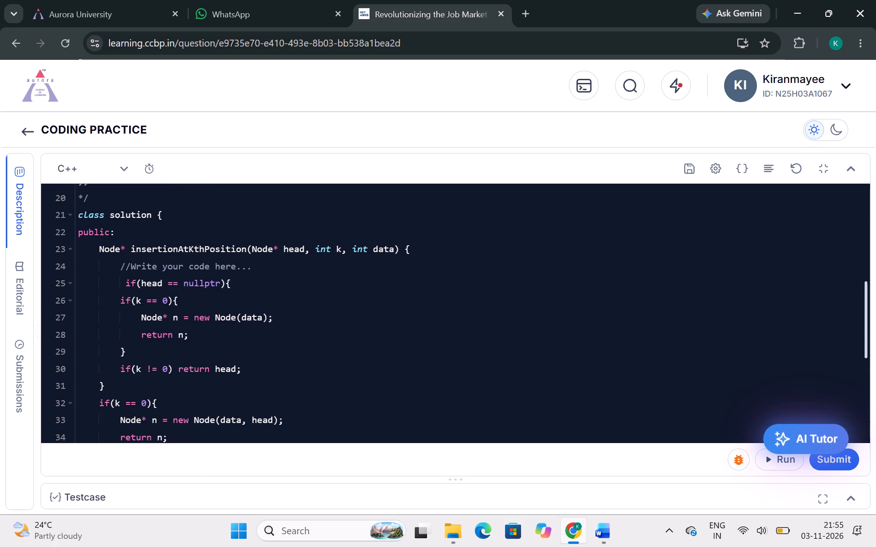
key("Print")
left_click_drag(0, 46, 875, 546)
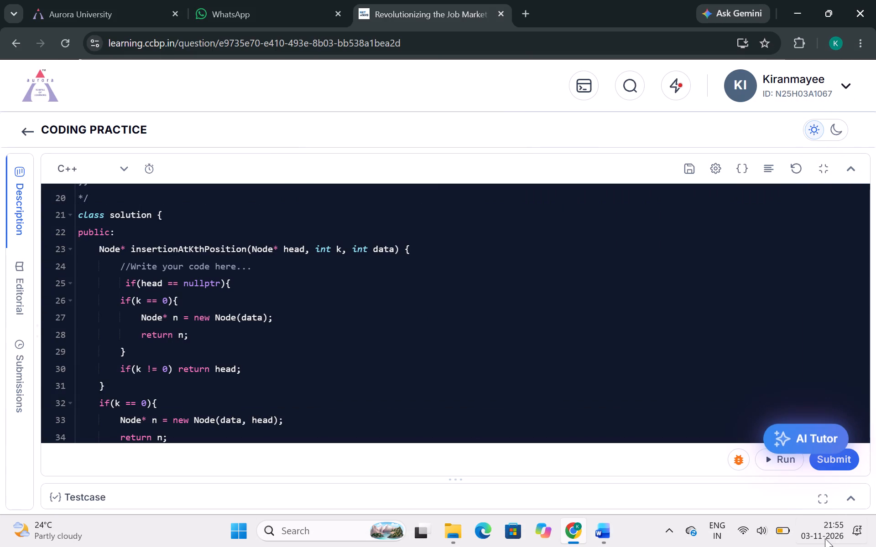
left_click(616, 537)
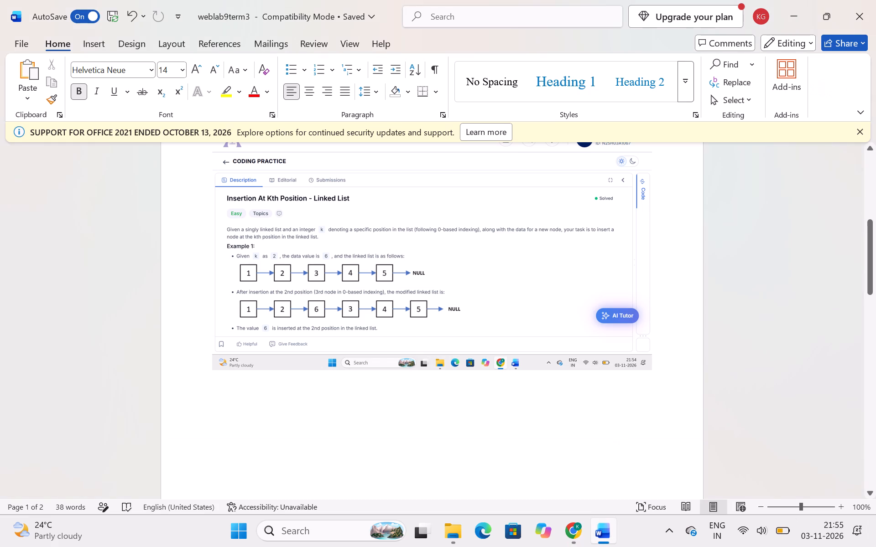
key("ctrl+v")
key("Return")
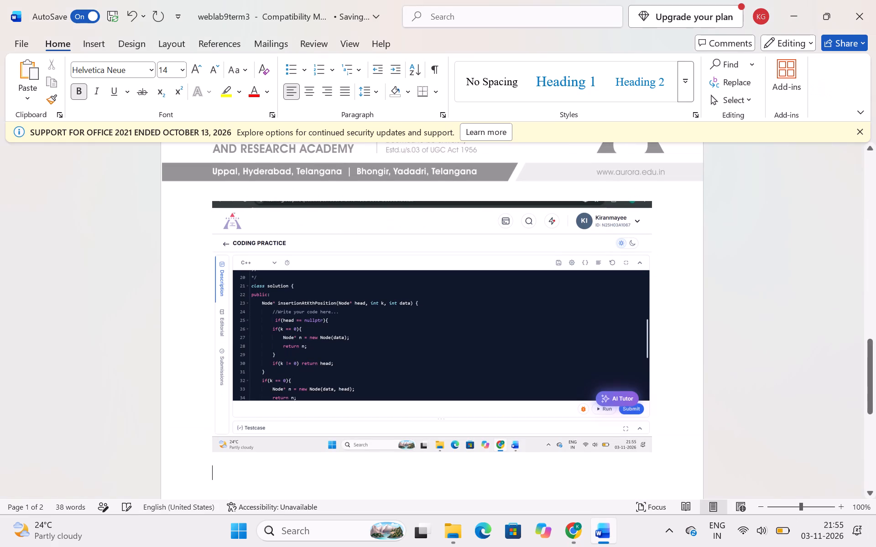
Return to Chrome, capture the rest of the solution code, lines 35 to 49, and paste it below the first code screenshot in Word.
left_click(568, 546)
scroll(421, 339, "down", 1)
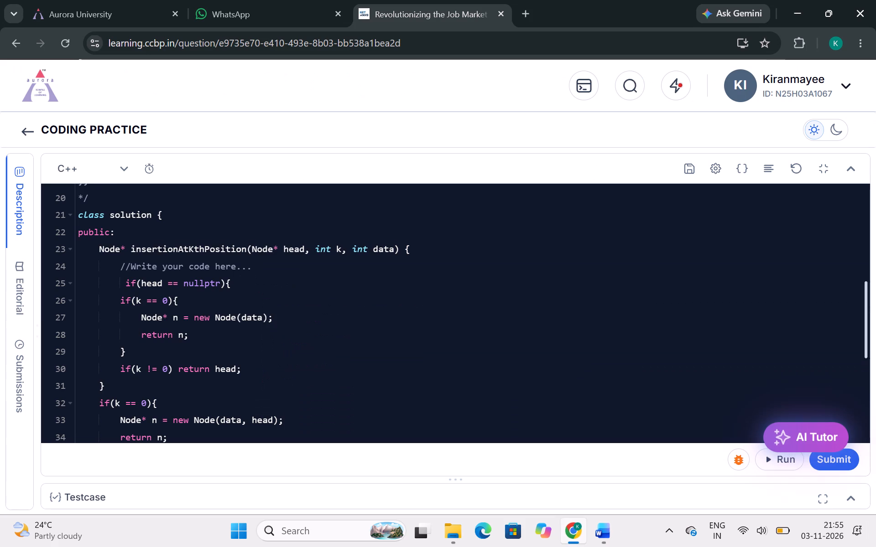
scroll(421, 339, "down", 5)
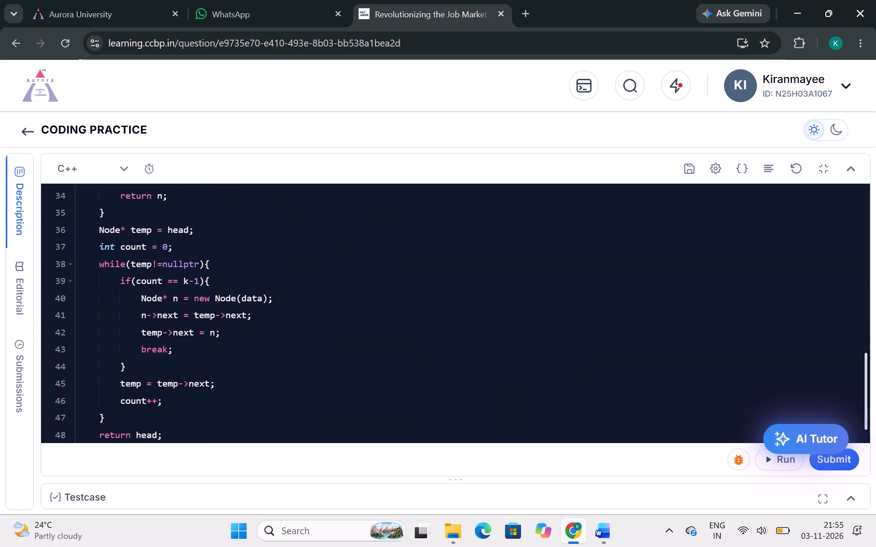
scroll(421, 339, "down", 3)
scroll(421, 339, "up", 1)
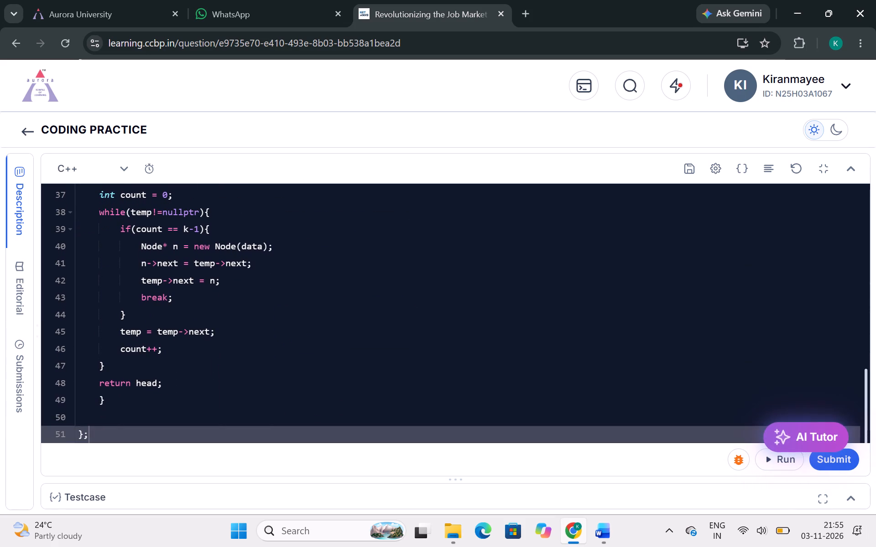
scroll(421, 339, "up", 1)
key("Print")
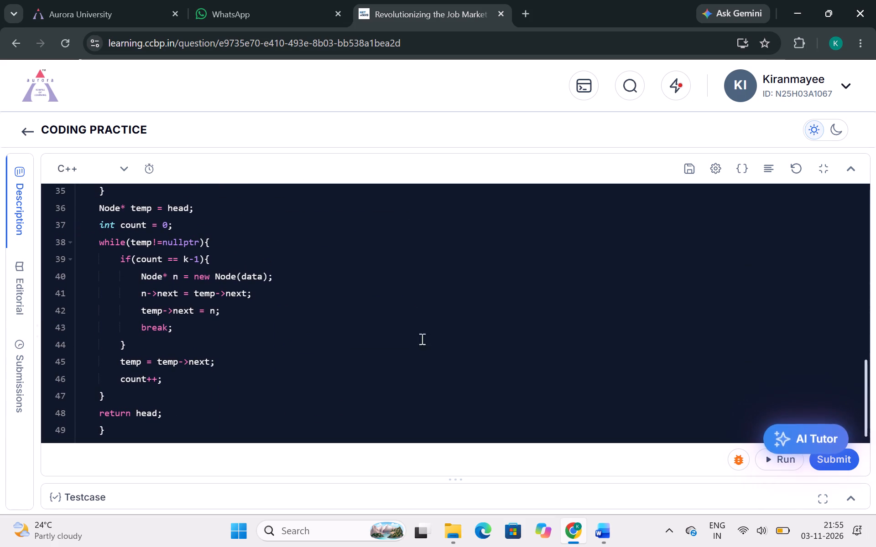
left_click_drag(0, 44, 875, 544)
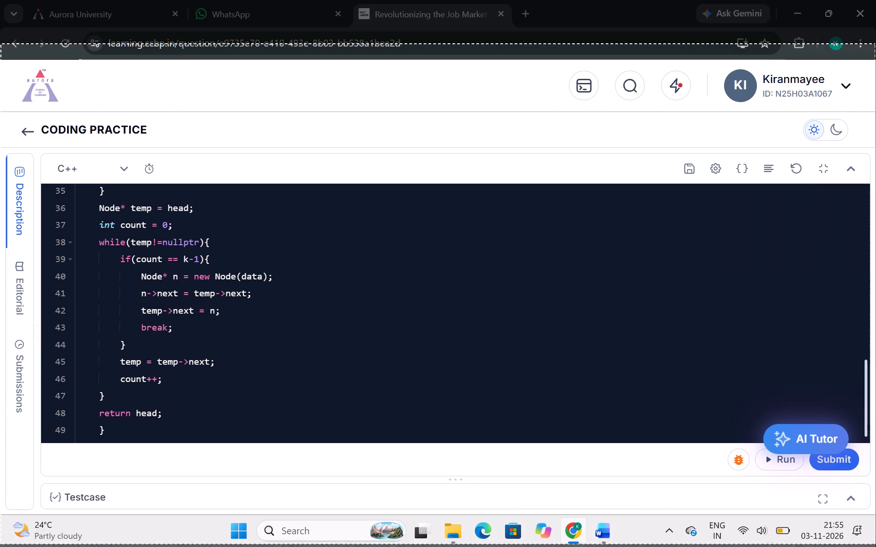
left_click_drag(875, 544, 875, 546)
left_click(610, 532)
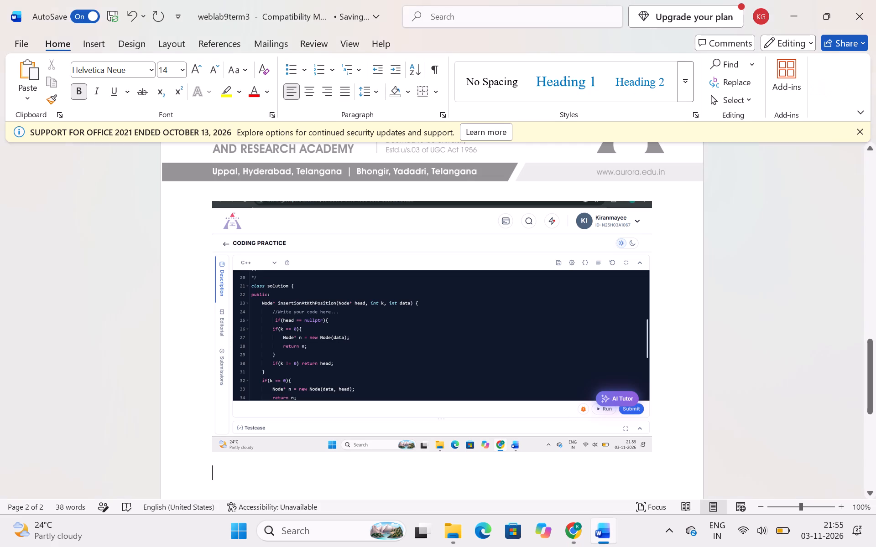
key("ctrl+v")
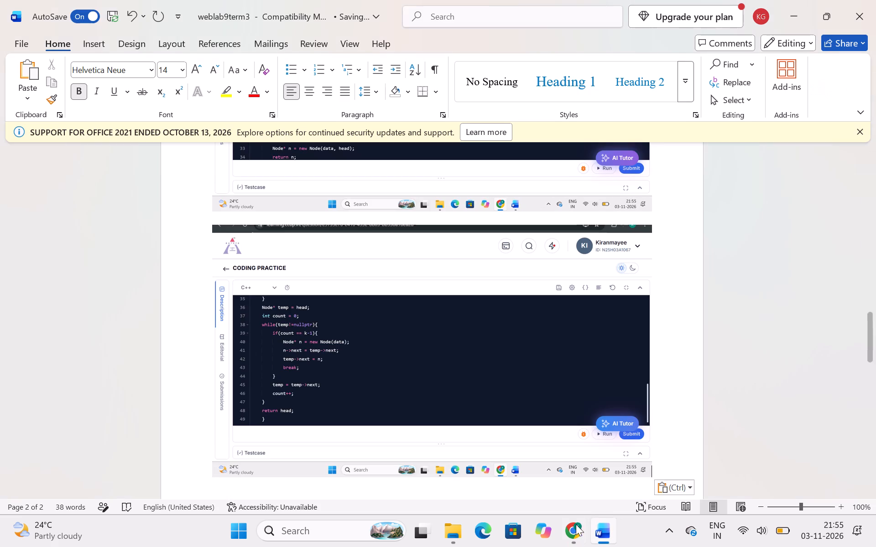
Switch back to Chrome, run the Kth position solution and reopen the question description beside the code editor.
left_click(574, 530)
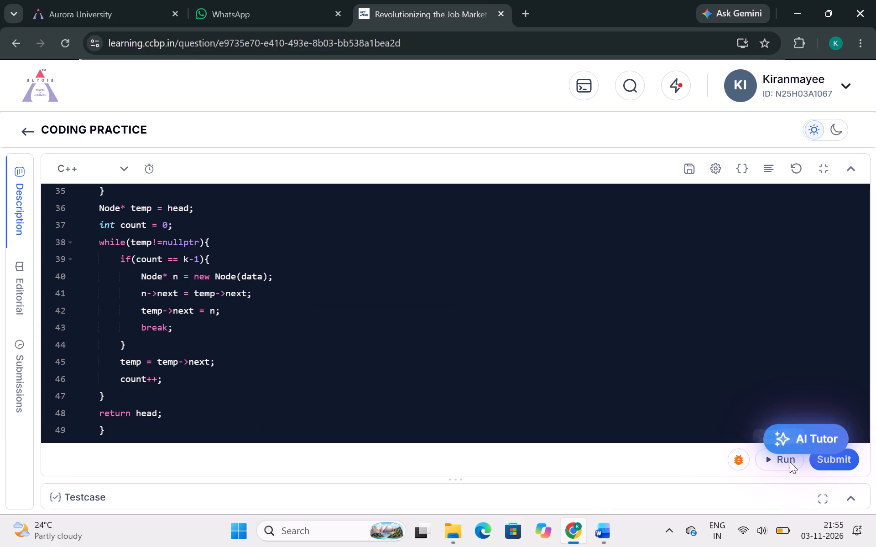
left_click(784, 460)
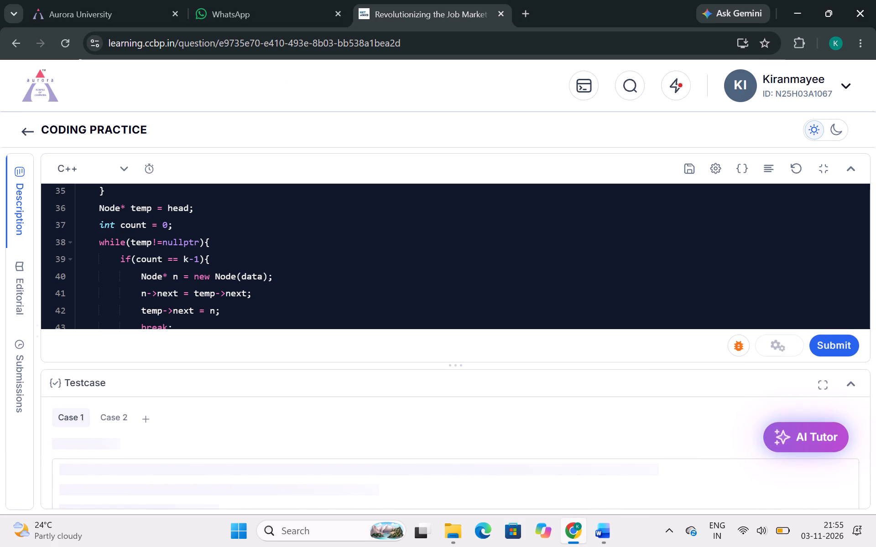
left_click(20, 227)
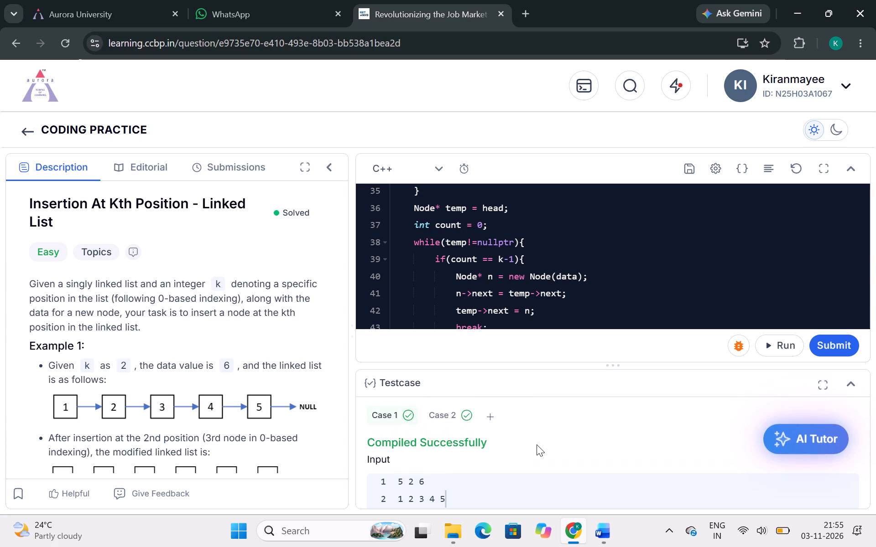
Capture the Kth position question page with its test case results and paste it below the last code screenshot in Word, followed by a new line.
key("Print")
left_click_drag(0, 57, 875, 546)
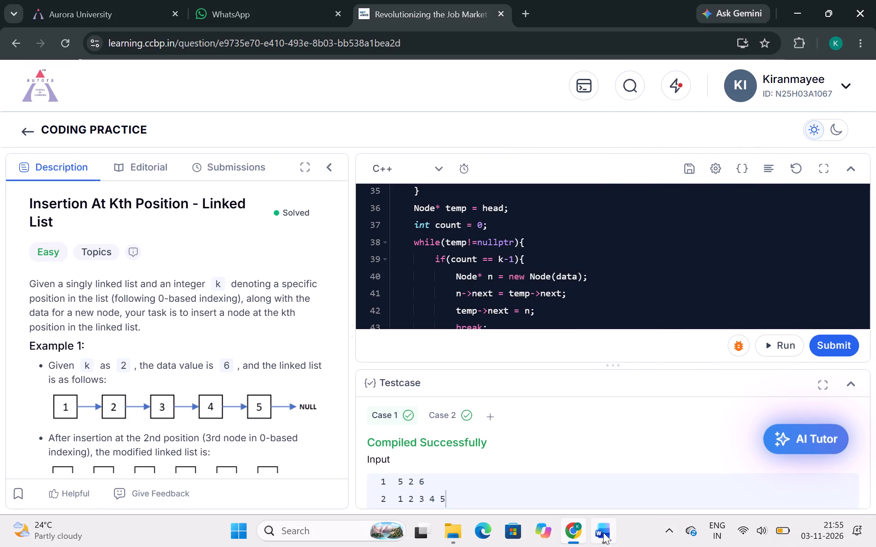
left_click(603, 532)
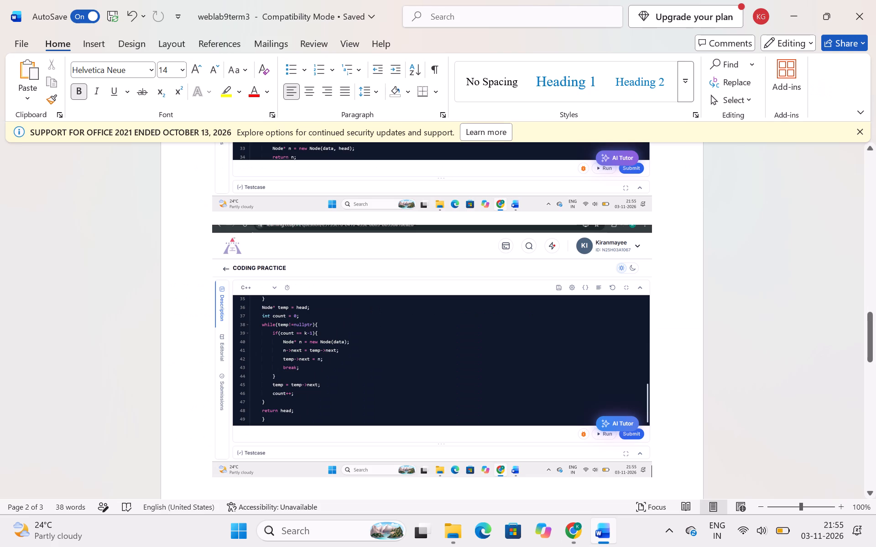
key("Return")
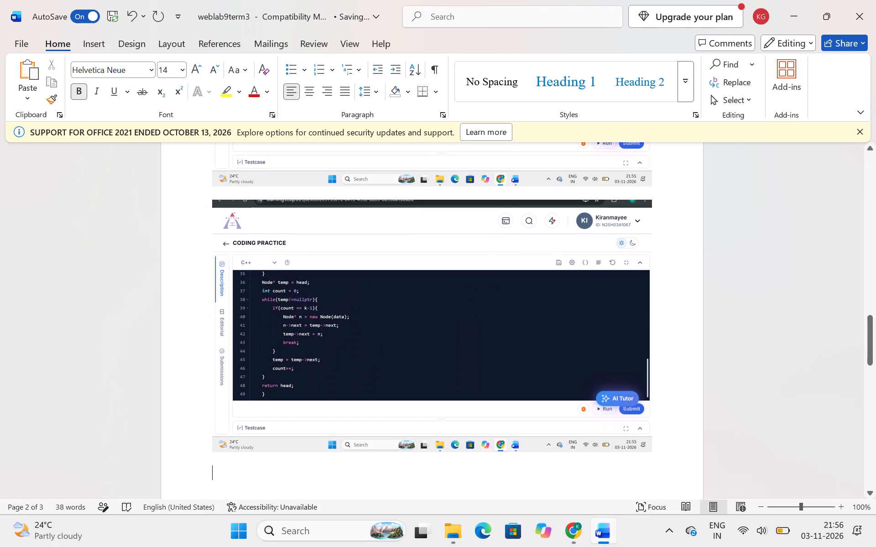
key("ctrl+v")
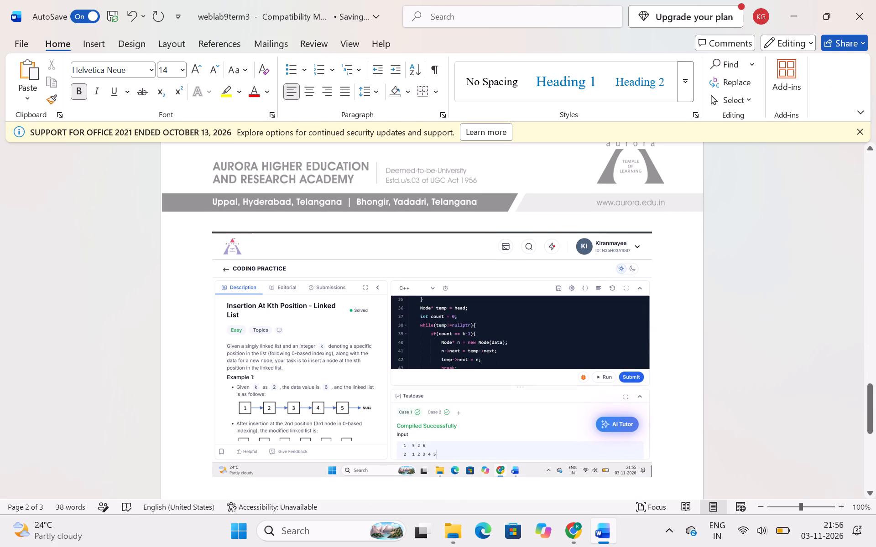
key("Return")
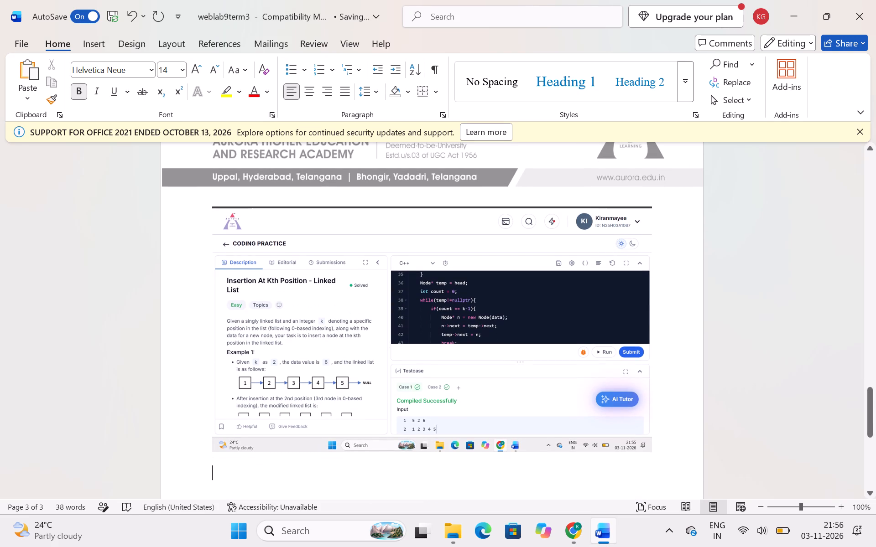
Switch back to Chrome to the Insertion At Kth Position coding practice page.
left_click(566, 530)
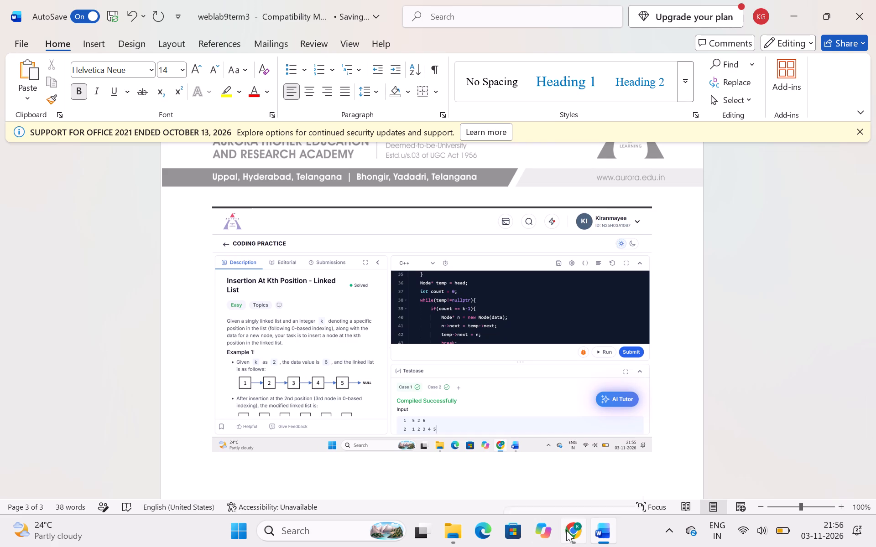
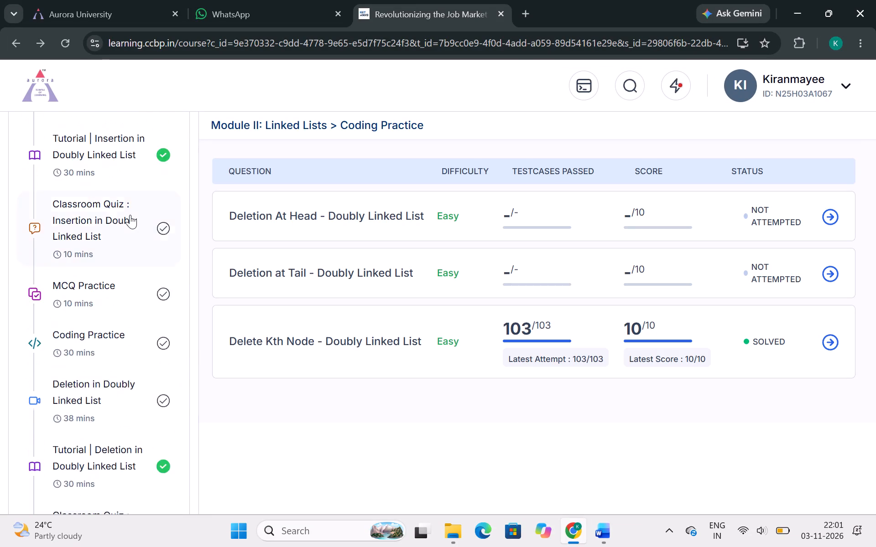
Open the Coding Practice set that follows the Introduction to Linked List lessons in the Linked Lists module.
scroll(130, 215, "up", 6)
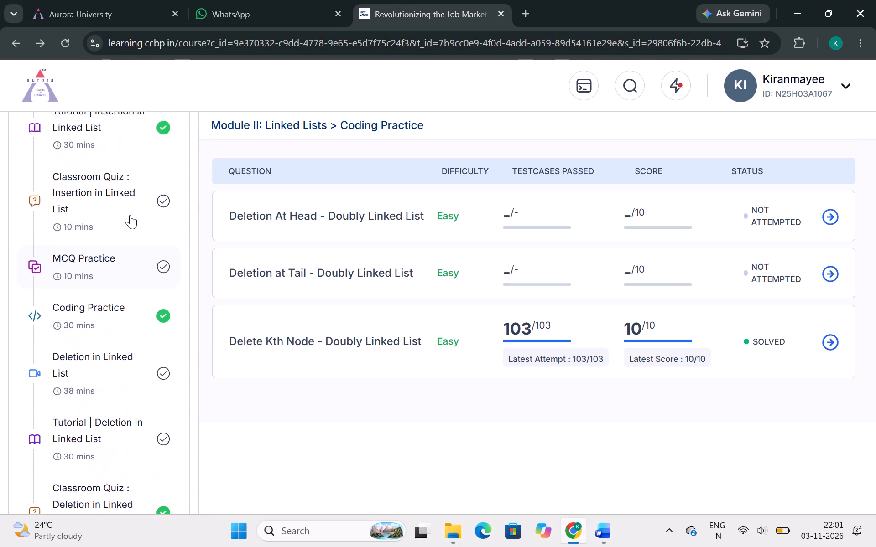
scroll(130, 215, "up", 4)
scroll(130, 215, "down", 3)
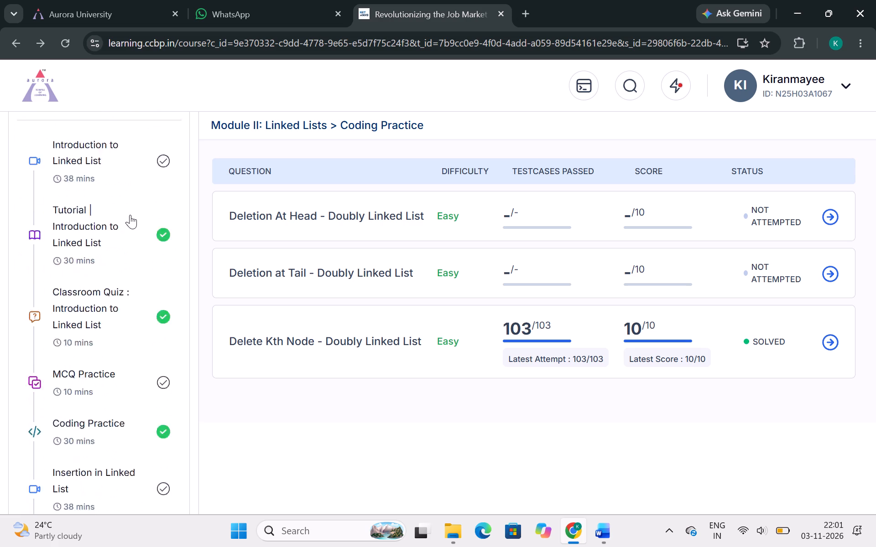
scroll(130, 215, "down", 1)
left_click(158, 406)
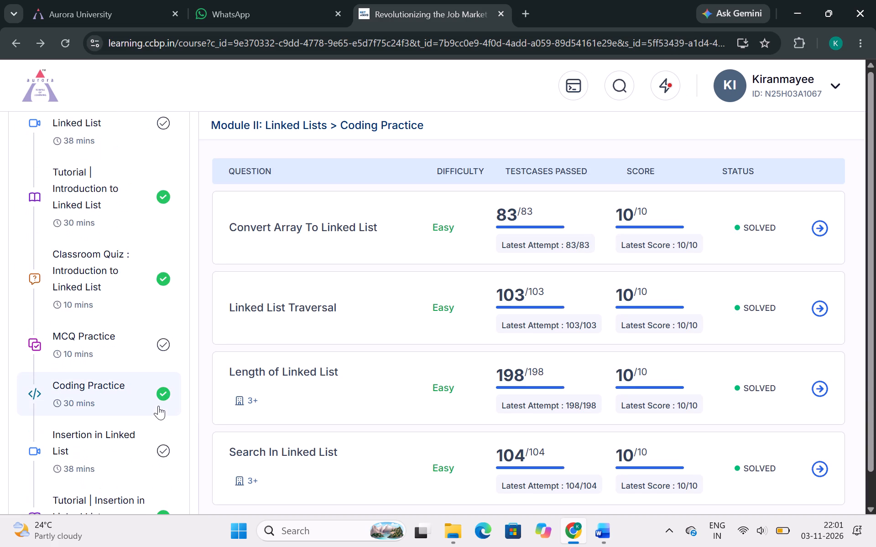
Open the Convert Array To Linked List question from the coding practice list and expand its description to full width.
scroll(424, 367, "down", 1)
left_click(553, 227)
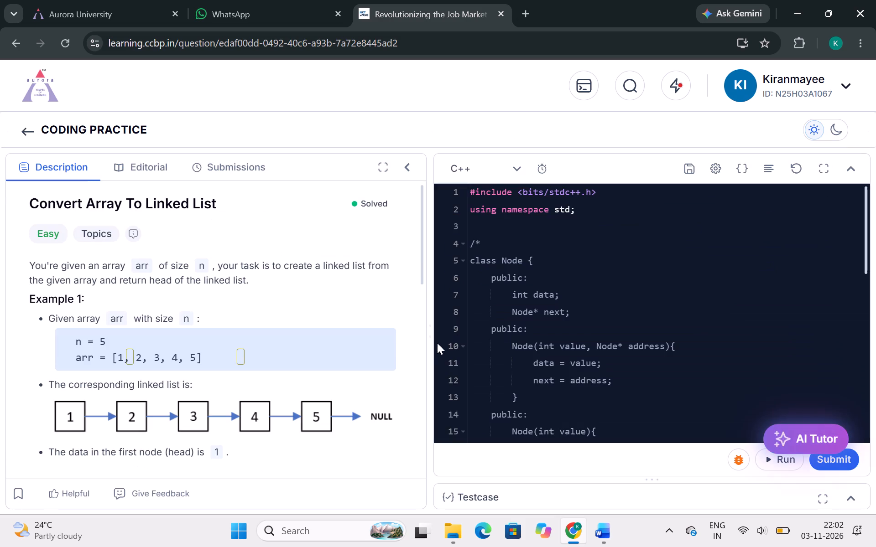
scroll(401, 359, "down", 7)
scroll(401, 359, "up", 6)
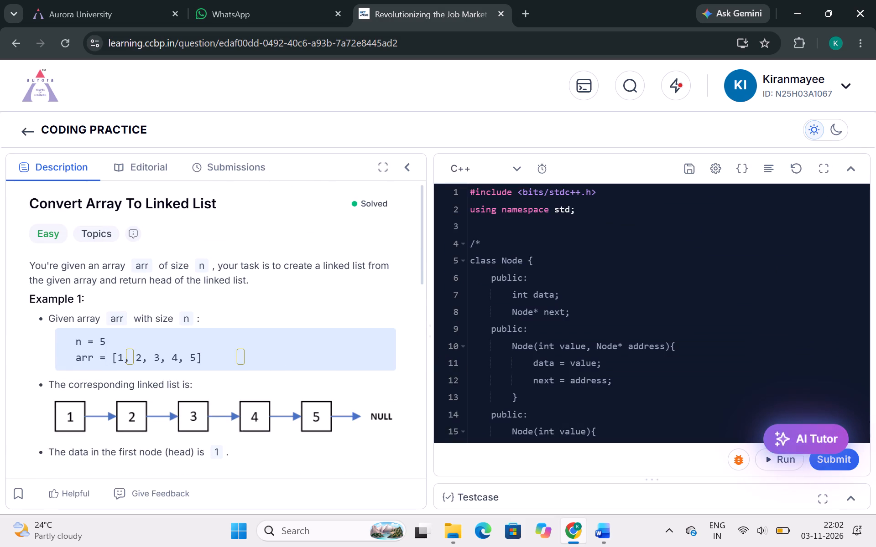
left_click_drag(428, 347, 803, 349)
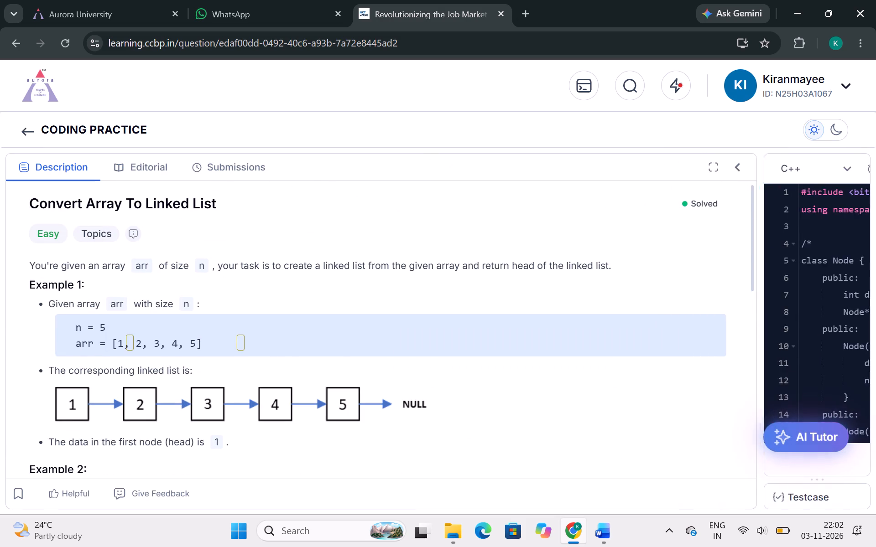
left_click_drag(803, 349, 875, 348)
Capture the Convert Array To Linked List description page and paste it at the end of the Word report, followed by a new line.
scroll(578, 367, "down", 1)
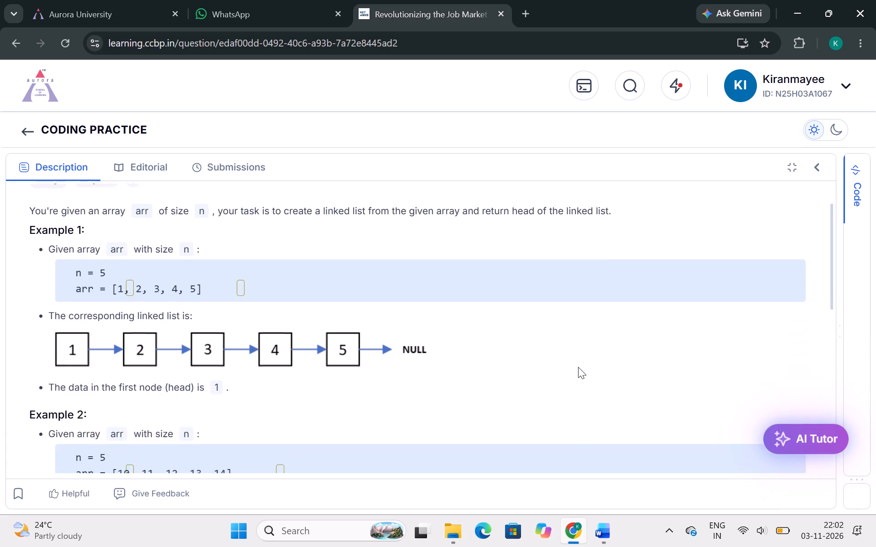
scroll(578, 367, "down", 2)
scroll(578, 367, "up", 4)
key("Print")
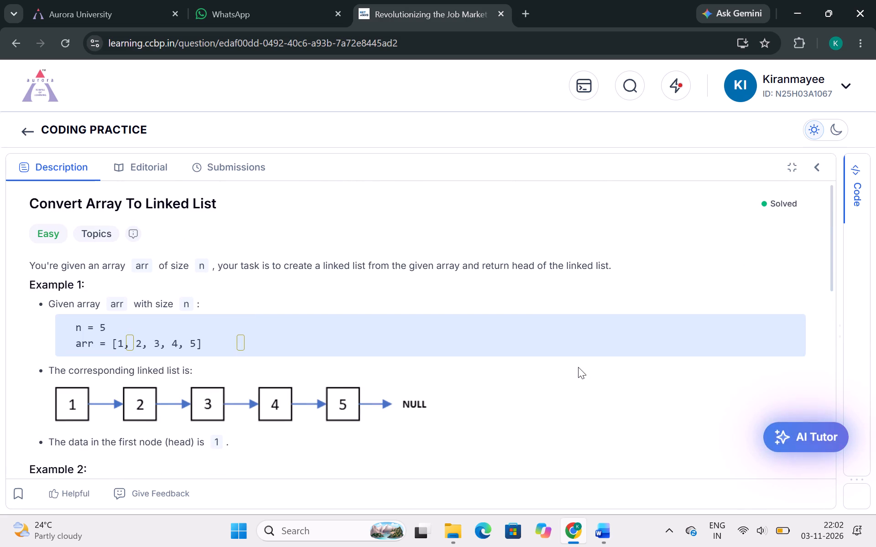
left_click_drag(0, 57, 875, 543)
left_click(595, 535)
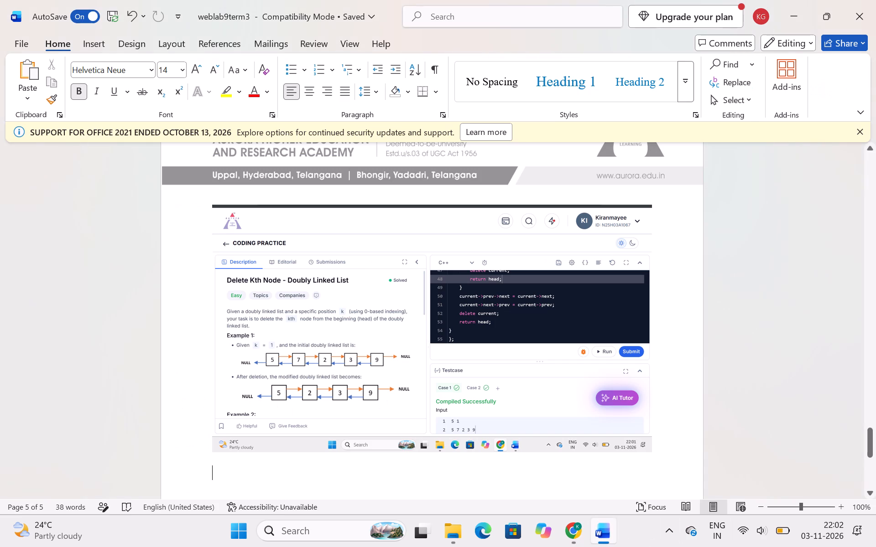
key("ctrl+v")
key("Return")
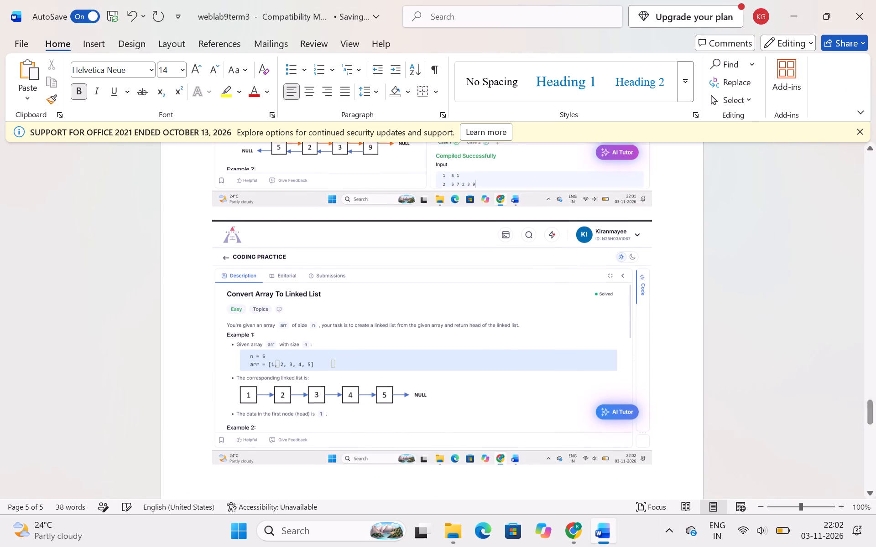
Return to Chrome and reopen the code editor beside the question description.
left_click(570, 541)
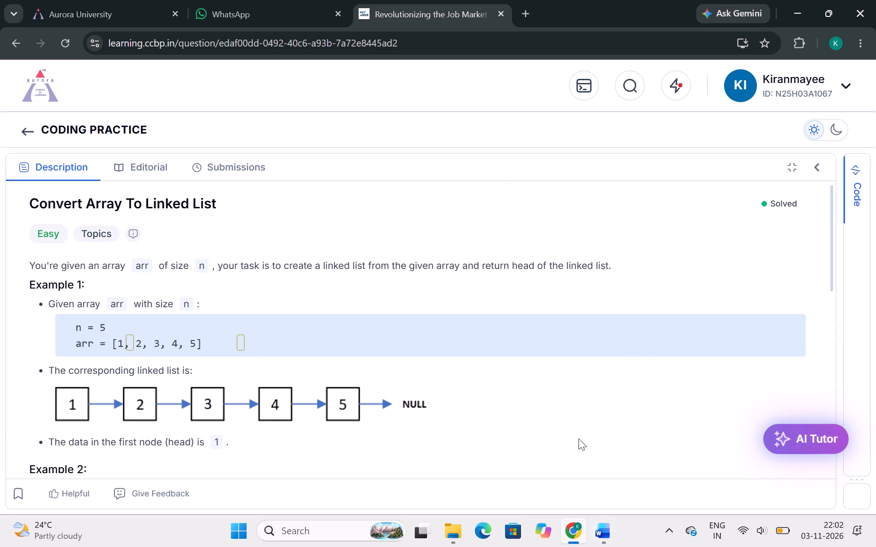
left_click(856, 196)
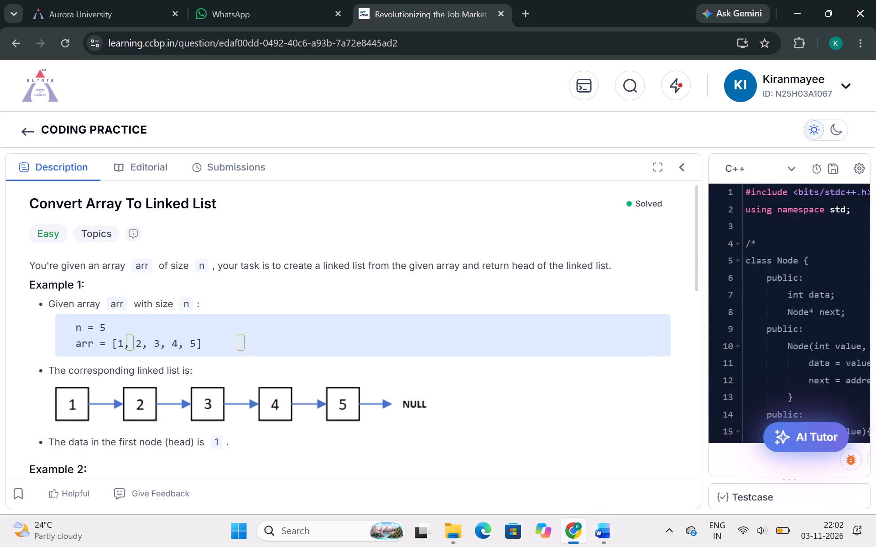
Capture the page with solution code lines 27 to 41 and paste it below the description screenshot in Word, followed by a new line.
scroll(530, 348, "down", 6)
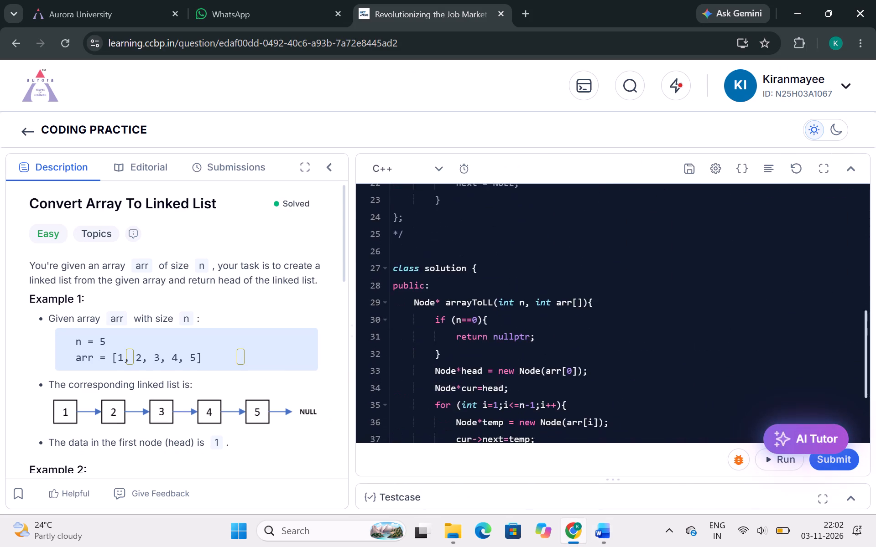
scroll(530, 348, "down", 1)
scroll(530, 348, "up", 3)
scroll(530, 348, "down", 1)
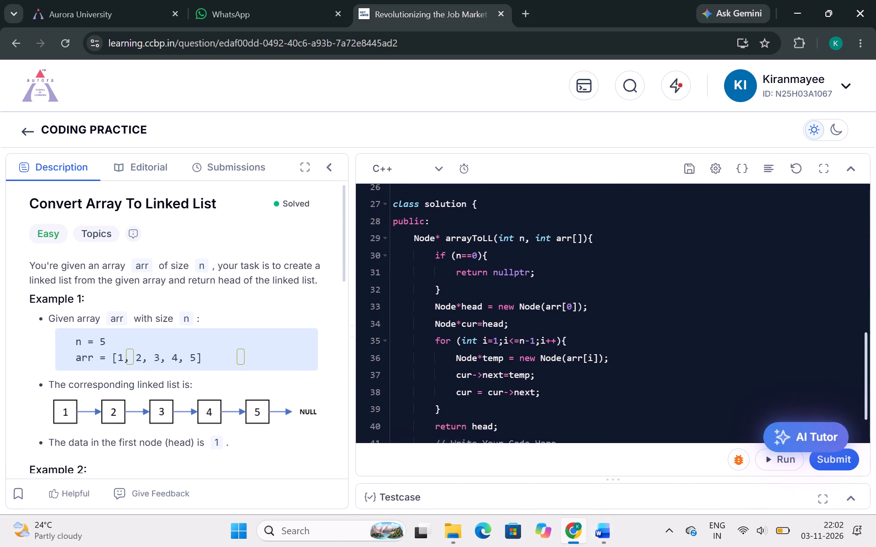
scroll(530, 348, "down", 1)
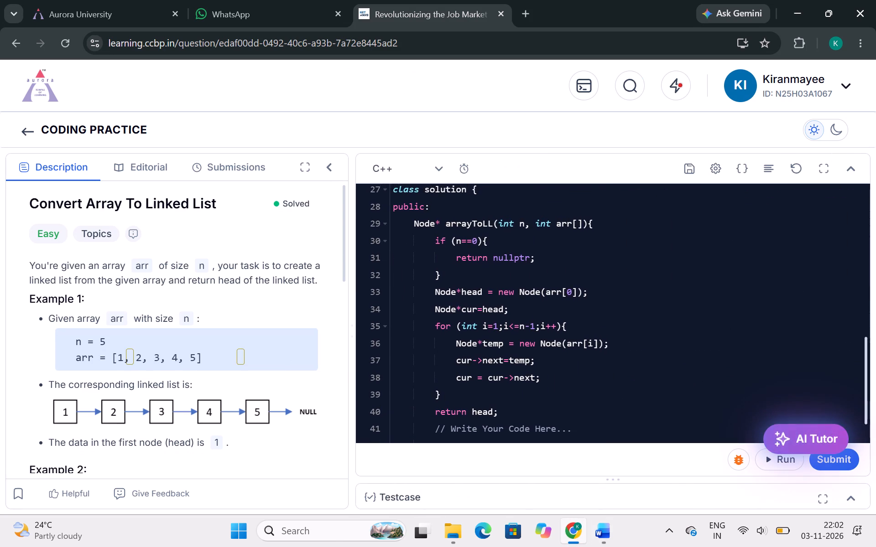
key("Print")
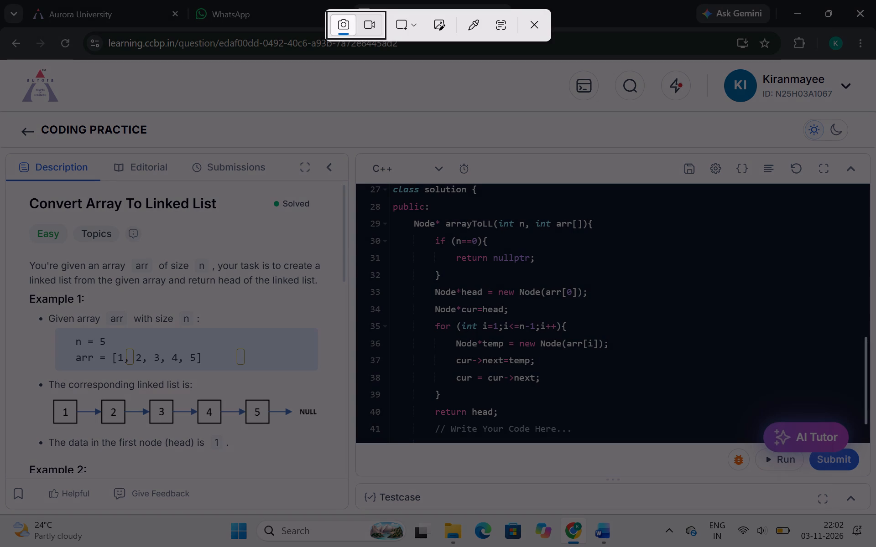
left_click_drag(0, 57, 716, 483)
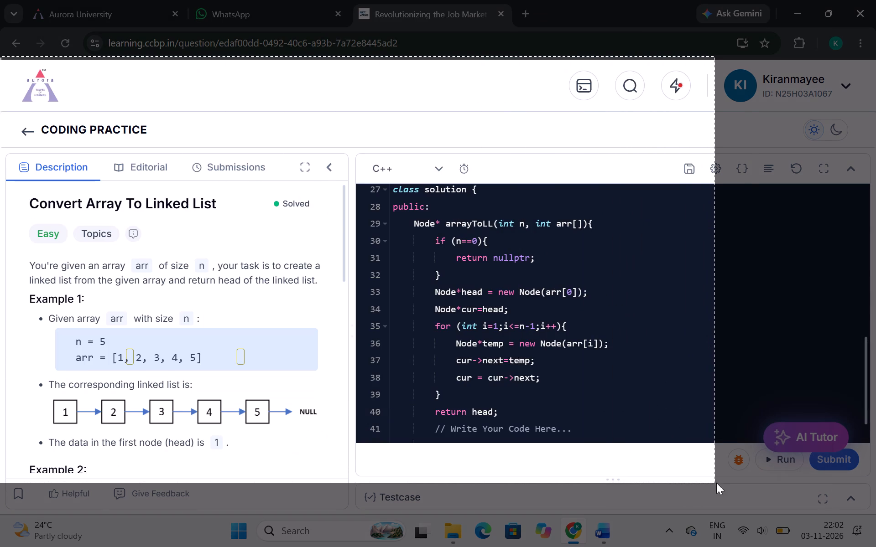
left_click_drag(716, 483, 875, 546)
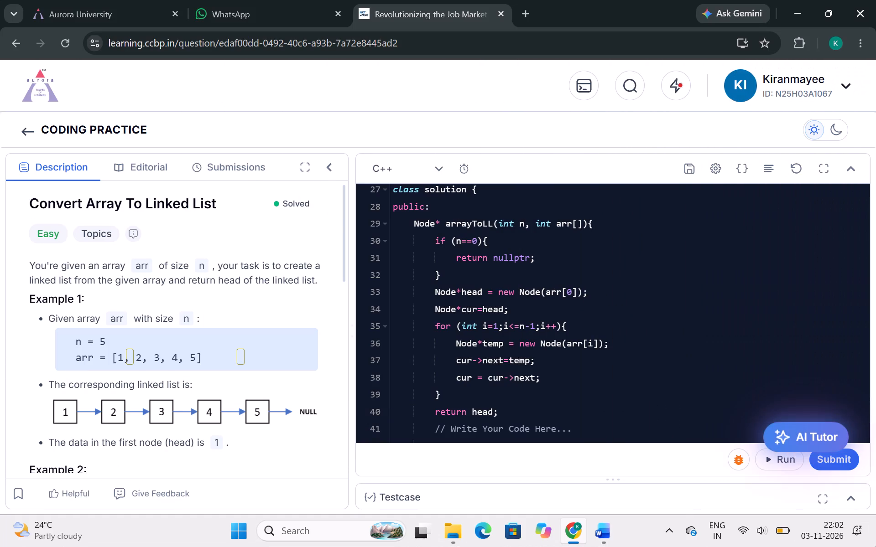
left_click(610, 536)
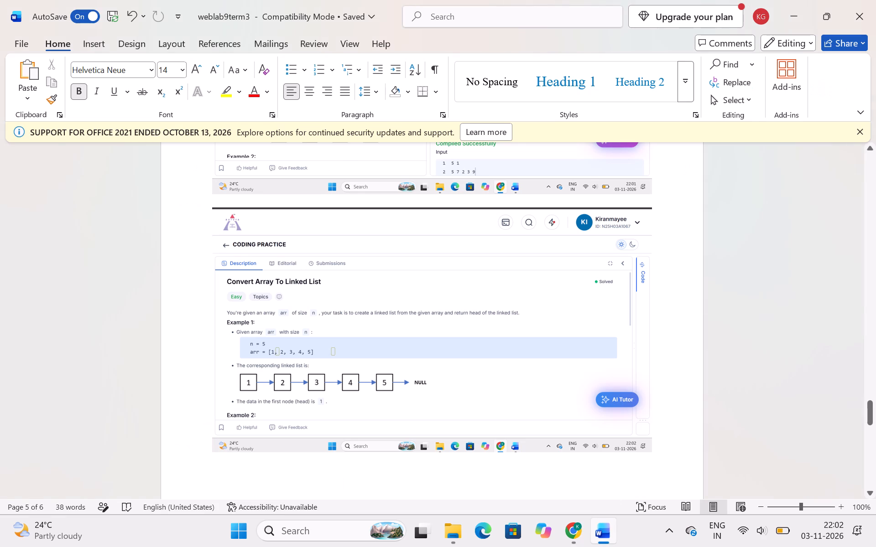
key("ctrl+v")
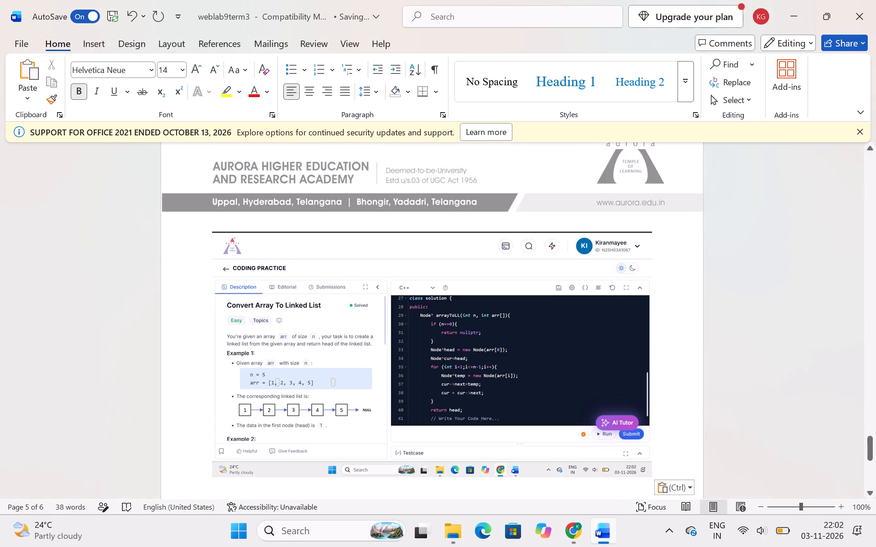
key("Return")
Switch back to Chrome, run the array-to-linked-list solution and enlarge the testcase area over the code editor.
left_click(566, 538)
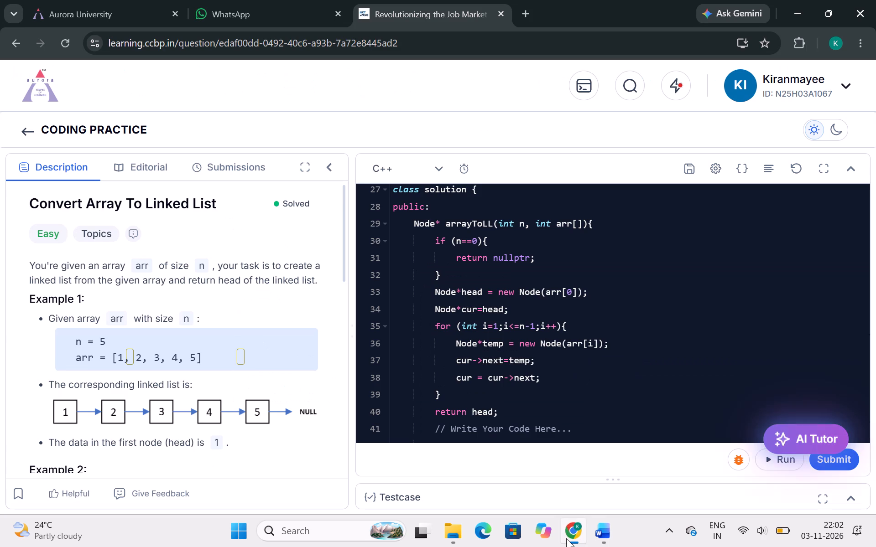
scroll(638, 291, "down", 6)
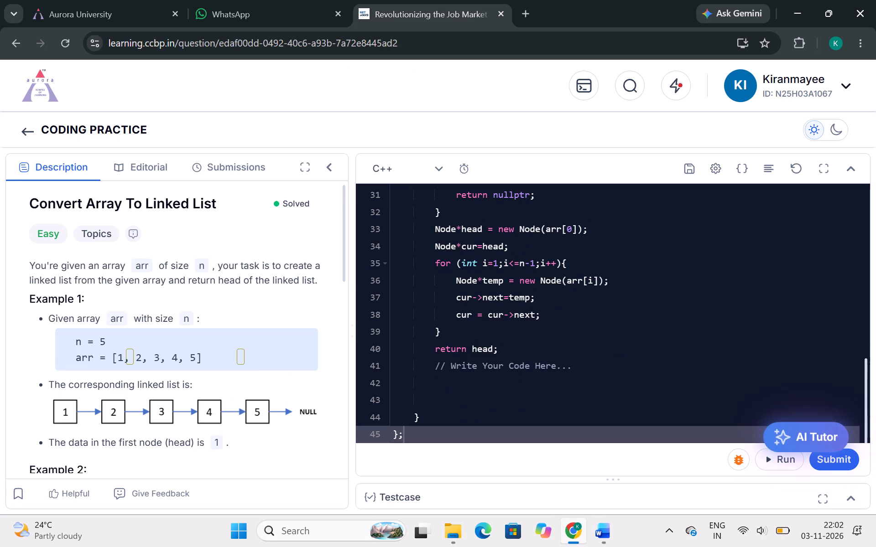
scroll(638, 291, "down", 1)
left_click(781, 465)
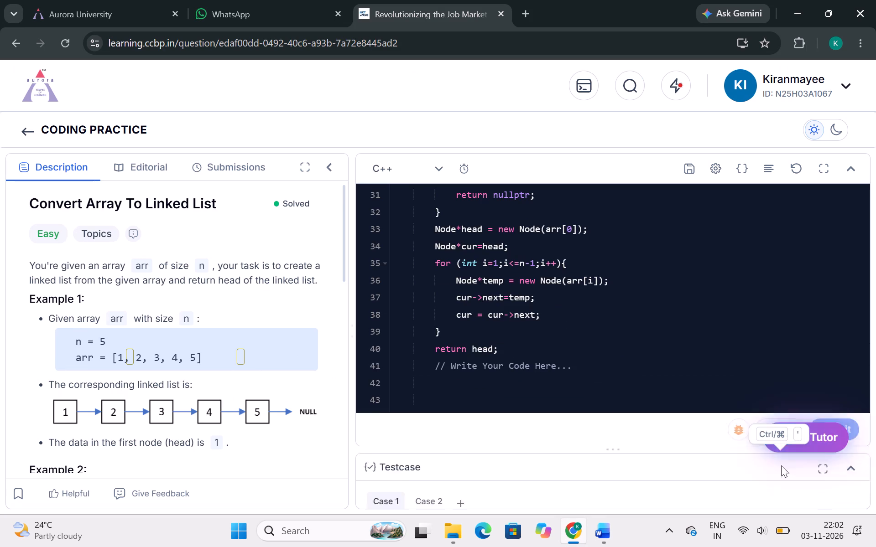
left_click_drag(612, 365, 603, 273)
Capture the page with the Case 1 test run and paste it below the code screenshot in Word, followed by a new line.
key("Print")
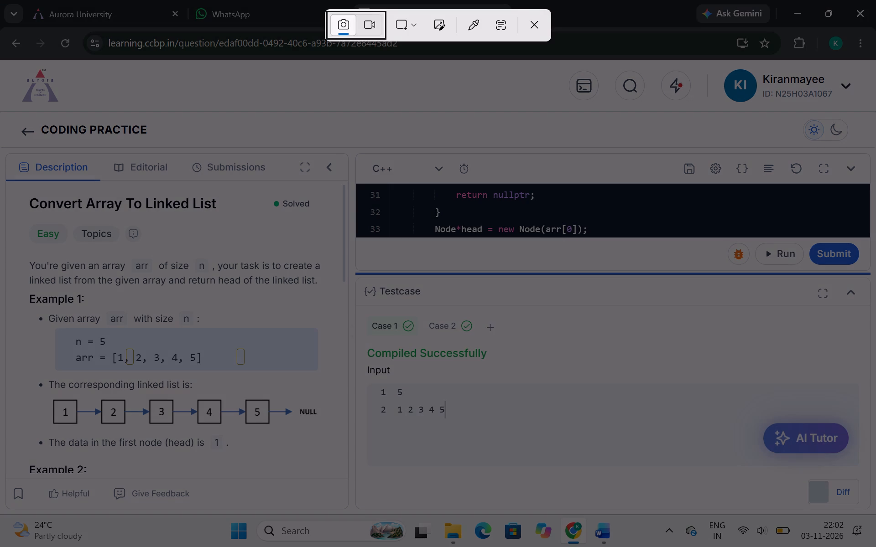
left_click_drag(0, 55, 875, 546)
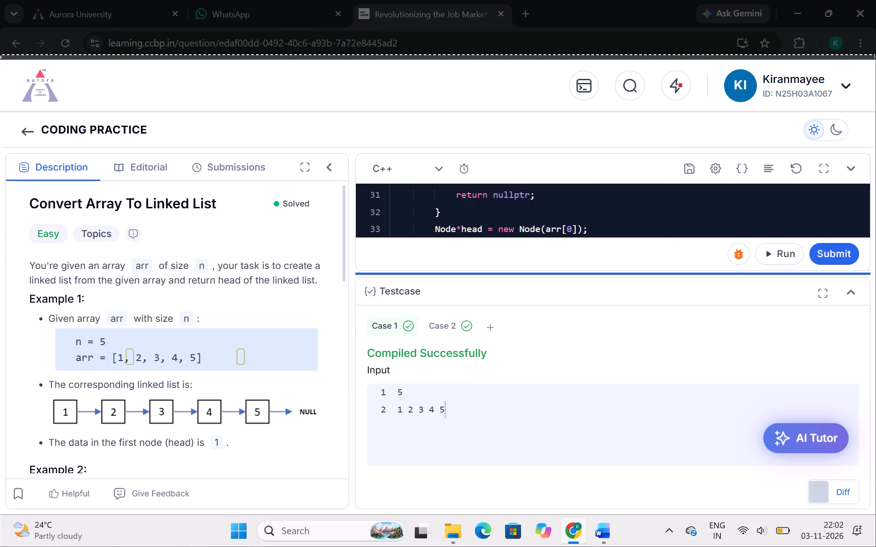
left_click_drag(875, 546, 874, 546)
left_click(605, 538)
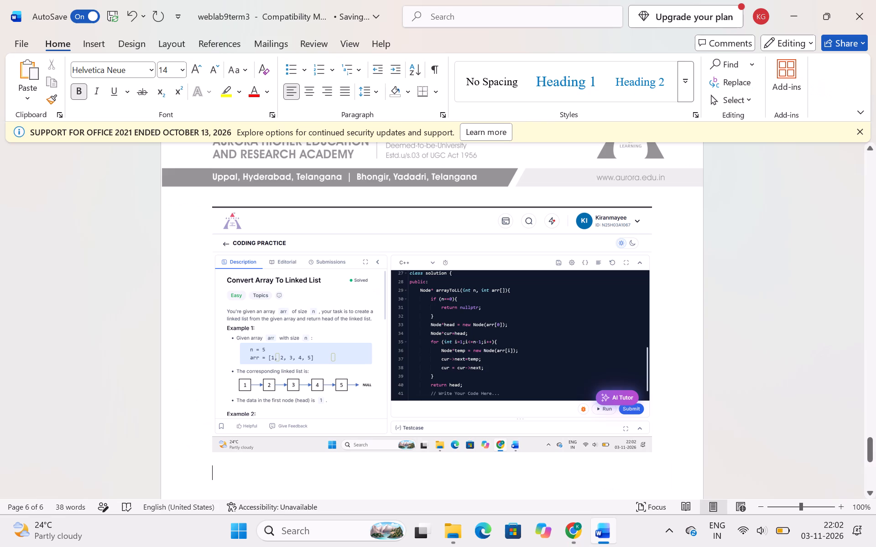
key("ctrl+v")
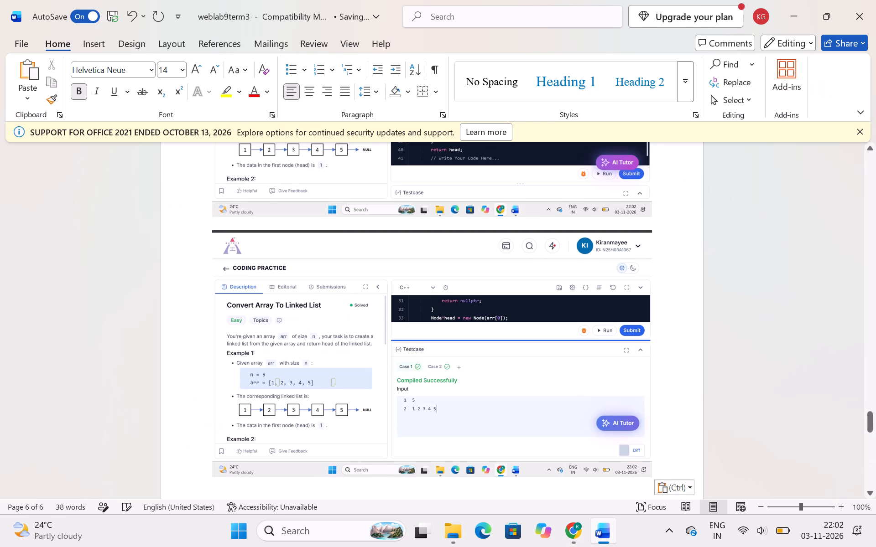
key("Return")
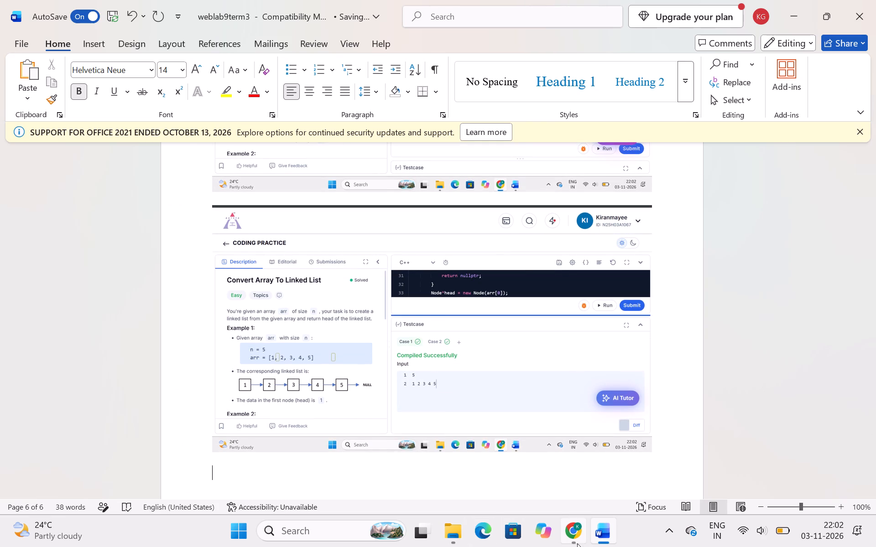
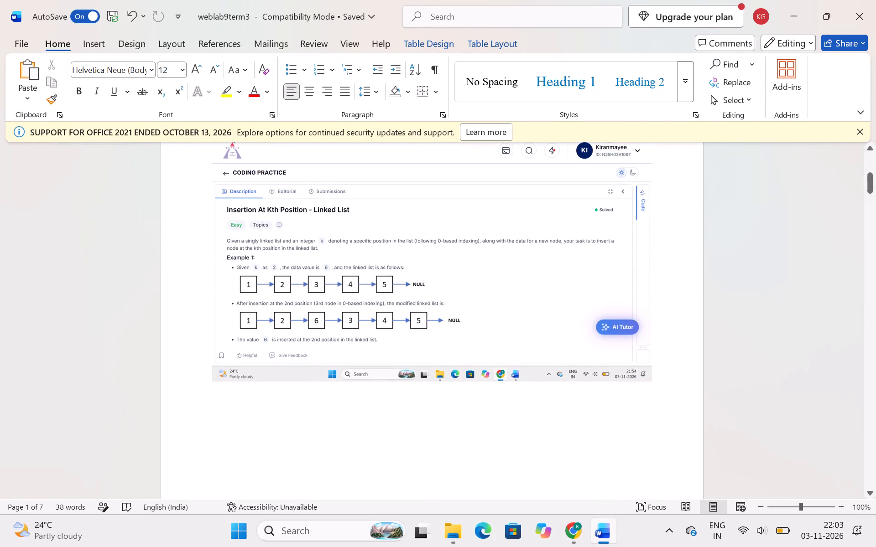
Review the pasted question, code and test-run screenshots throughout the report, down to the pages after the last screenshot.
scroll(421, 418, "down", 5)
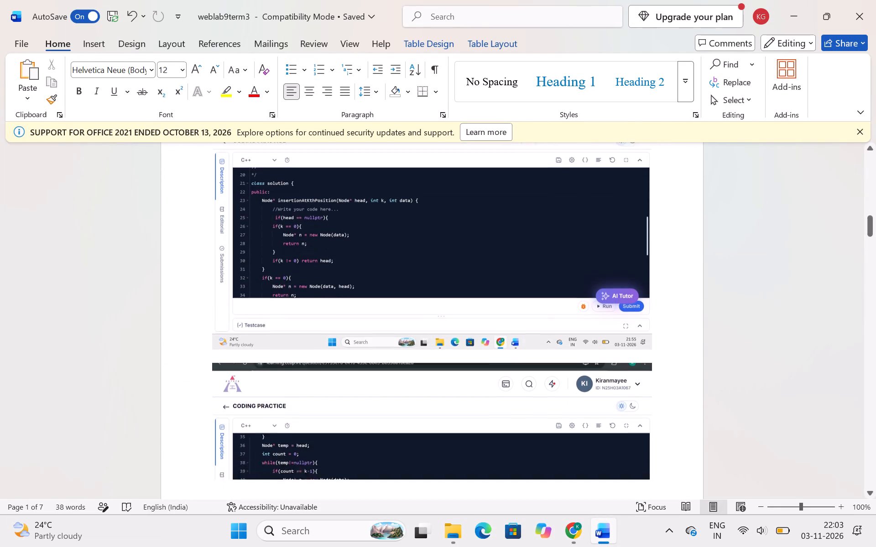
scroll(421, 418, "down", 5)
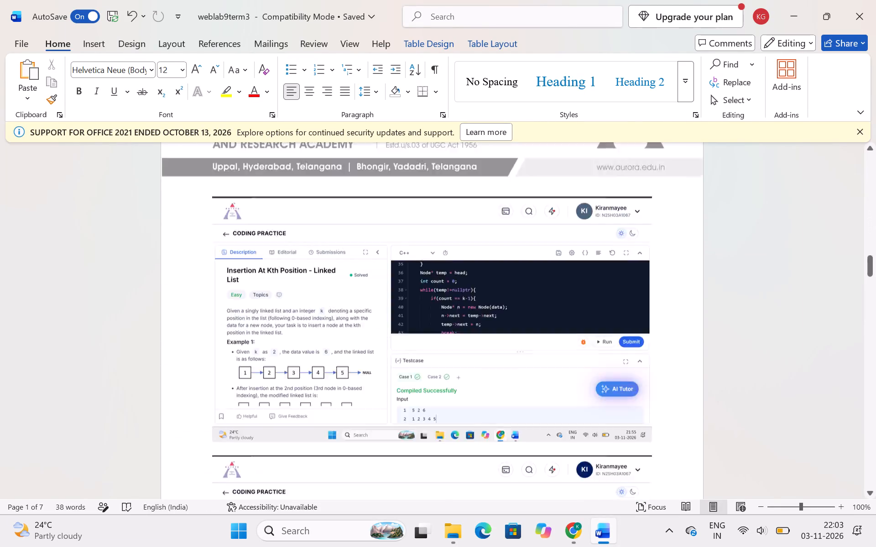
scroll(421, 418, "down", 3)
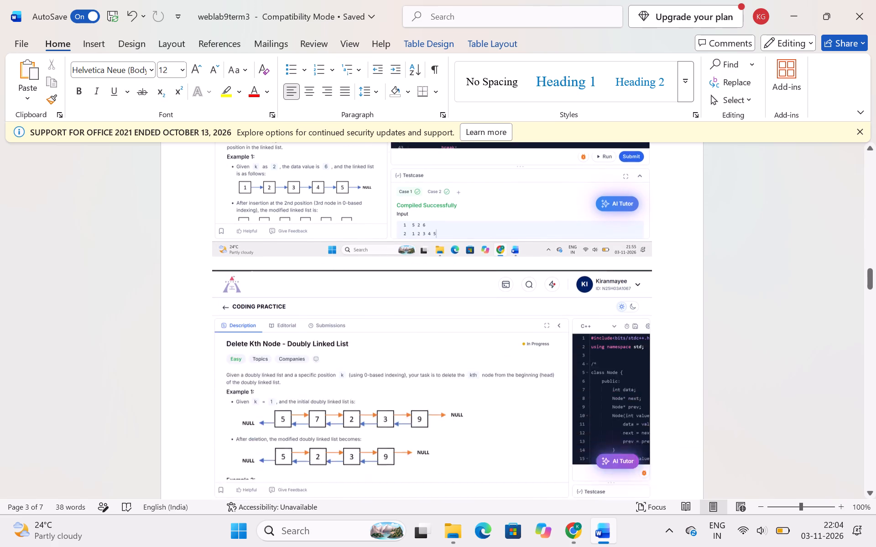
scroll(421, 418, "down", 4)
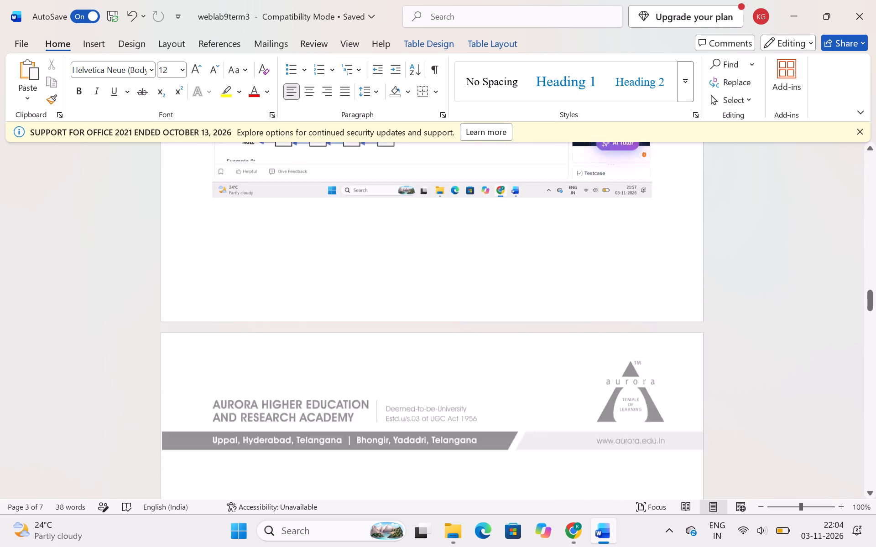
scroll(421, 418, "down", 3)
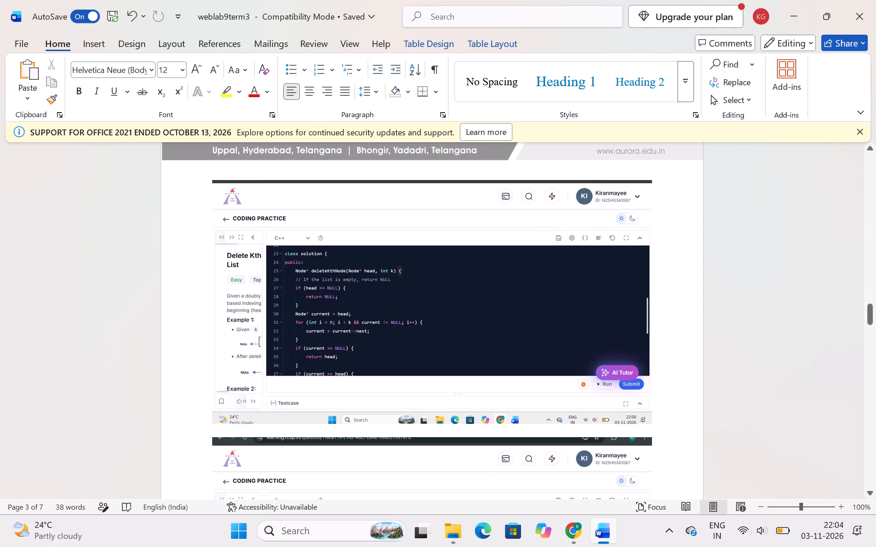
scroll(421, 418, "down", 3)
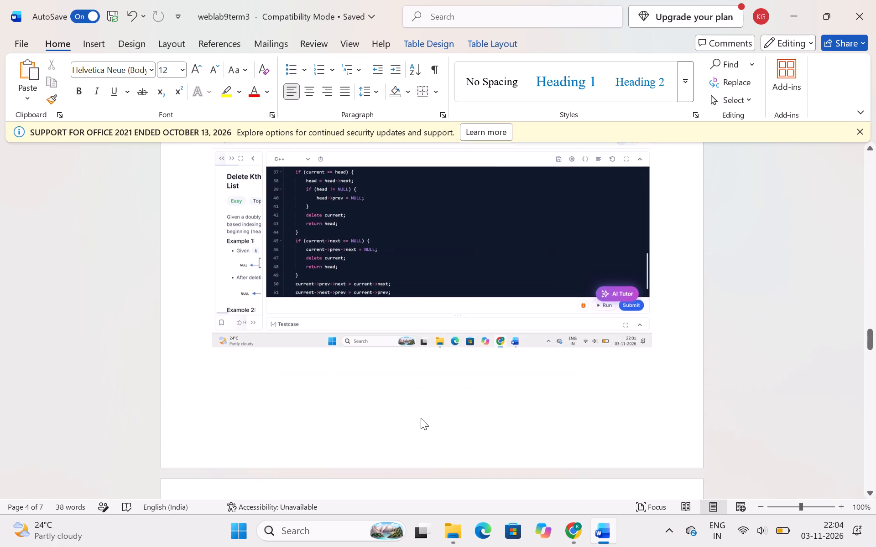
scroll(421, 418, "down", 5)
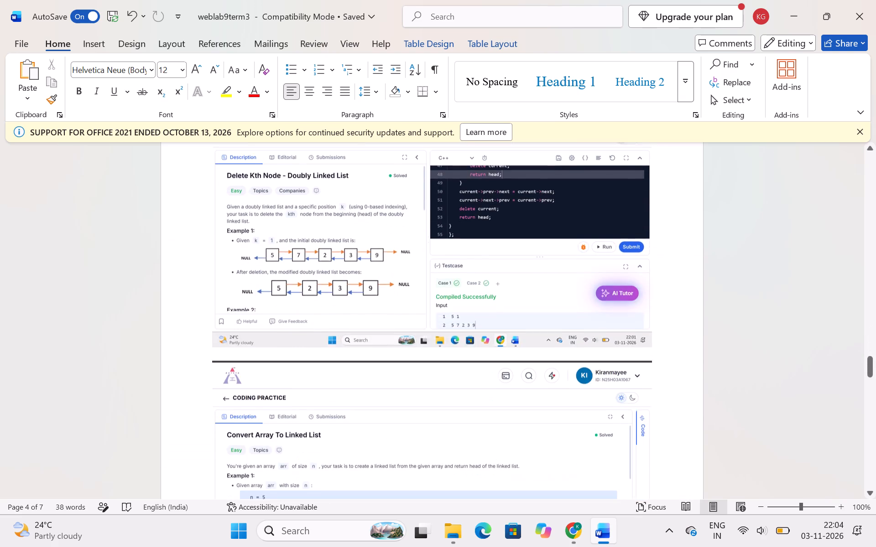
scroll(421, 418, "down", 4)
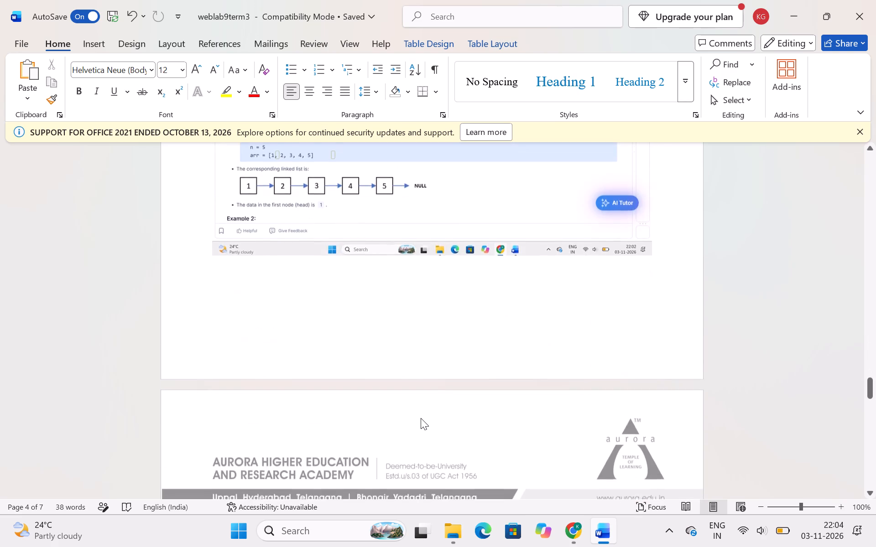
scroll(421, 418, "down", 6)
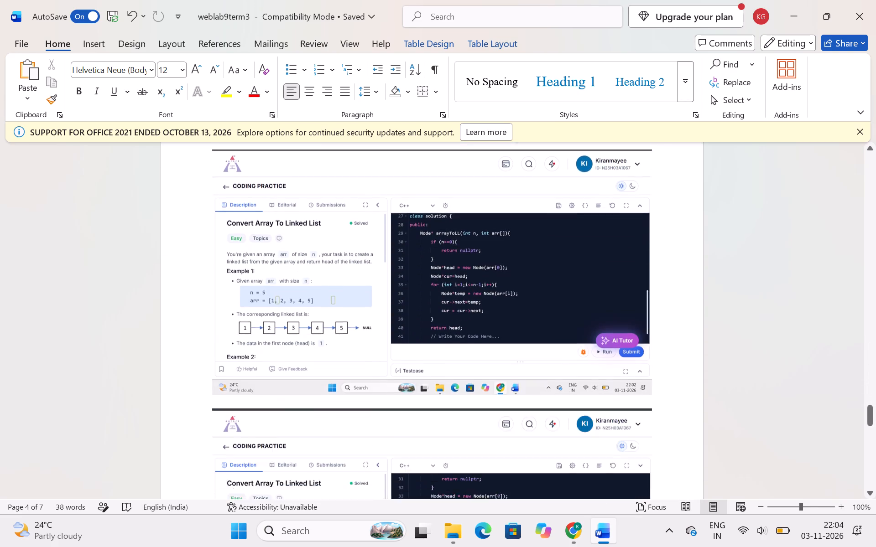
scroll(421, 418, "down", 5)
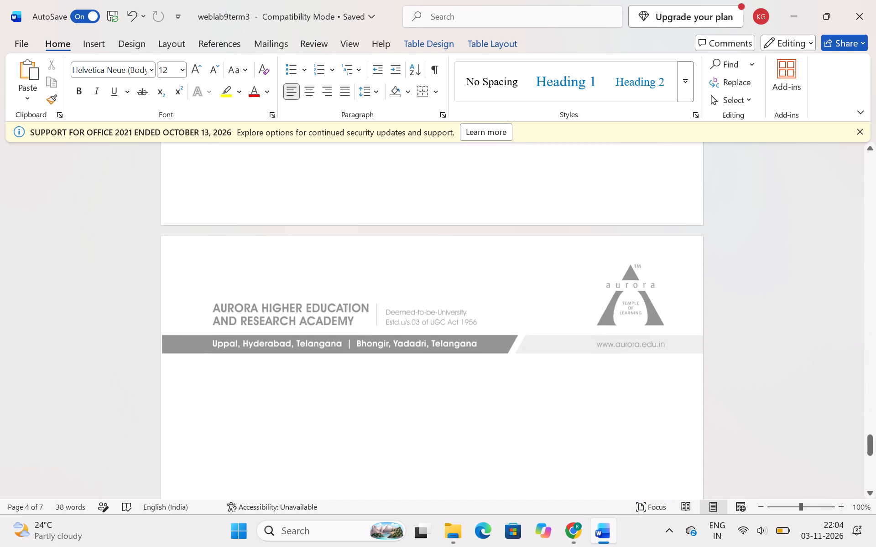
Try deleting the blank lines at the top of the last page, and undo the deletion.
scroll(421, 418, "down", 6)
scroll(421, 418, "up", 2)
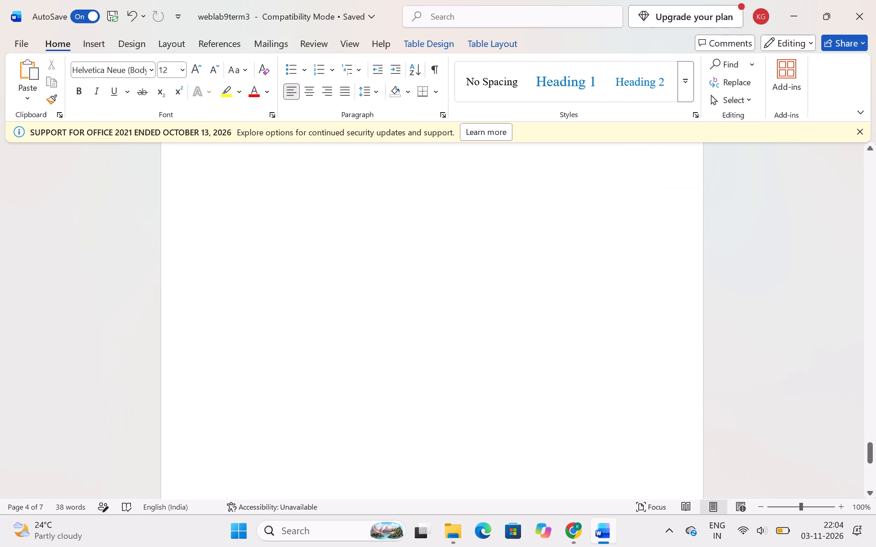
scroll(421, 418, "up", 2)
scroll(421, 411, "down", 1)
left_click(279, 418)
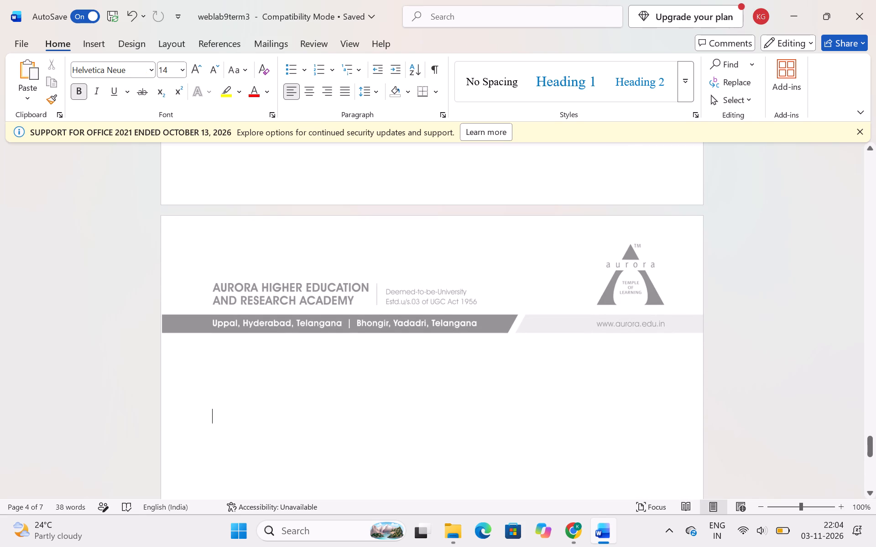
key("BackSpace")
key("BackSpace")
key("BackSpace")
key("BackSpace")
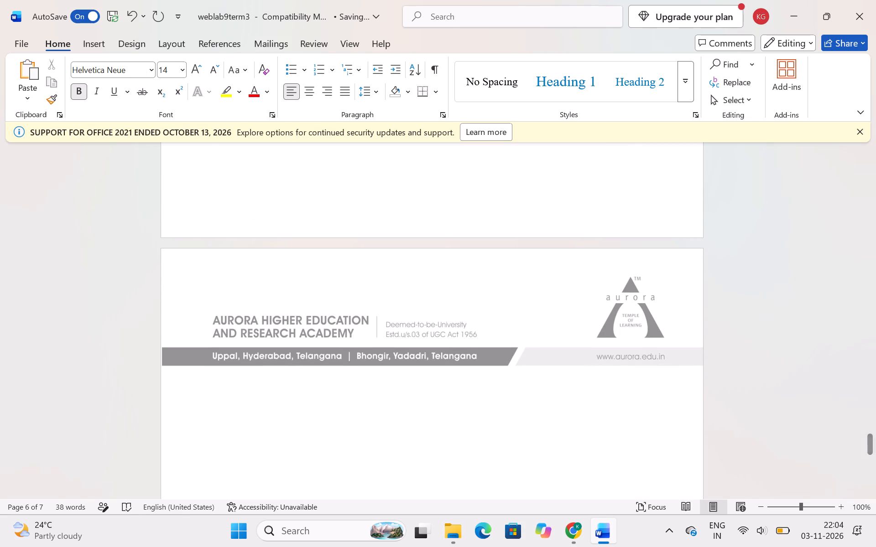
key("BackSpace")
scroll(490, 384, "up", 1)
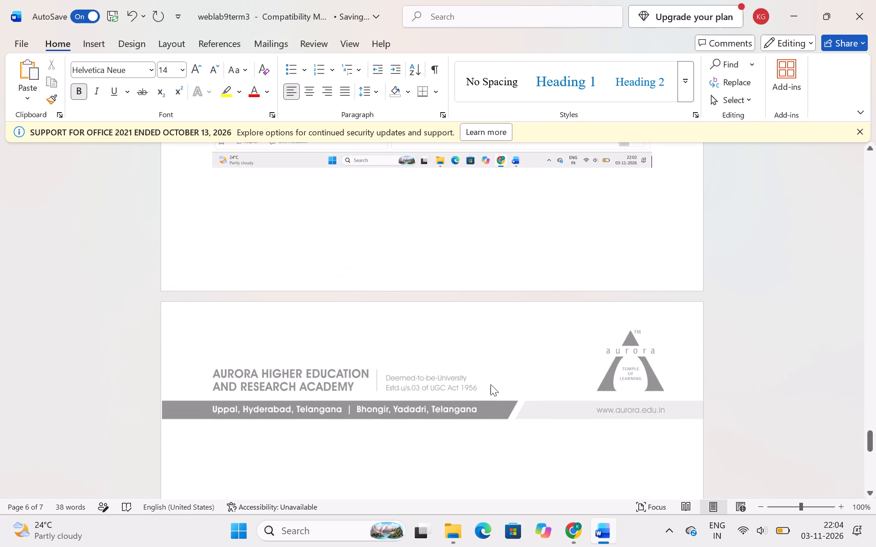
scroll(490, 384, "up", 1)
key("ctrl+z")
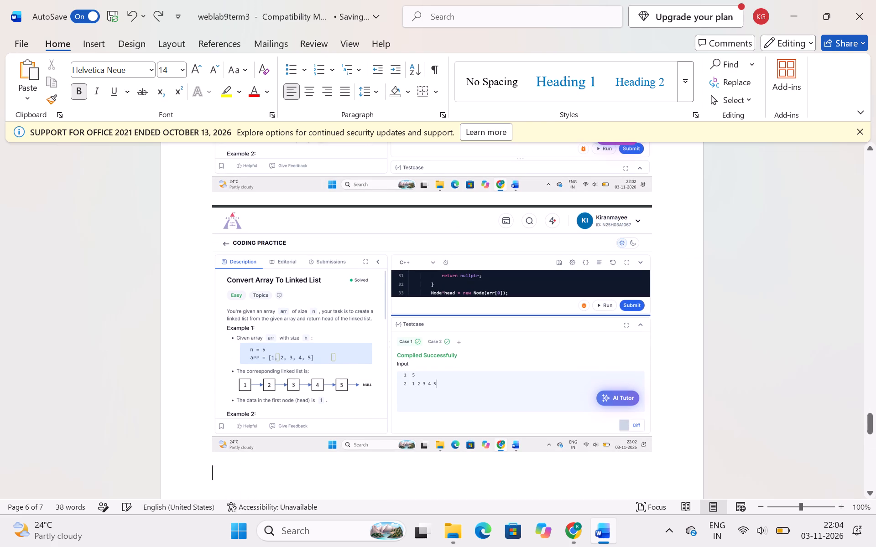
Delete the blank lines after the last test-run screenshot so the empty final page is removed.
scroll(490, 384, "down", 9)
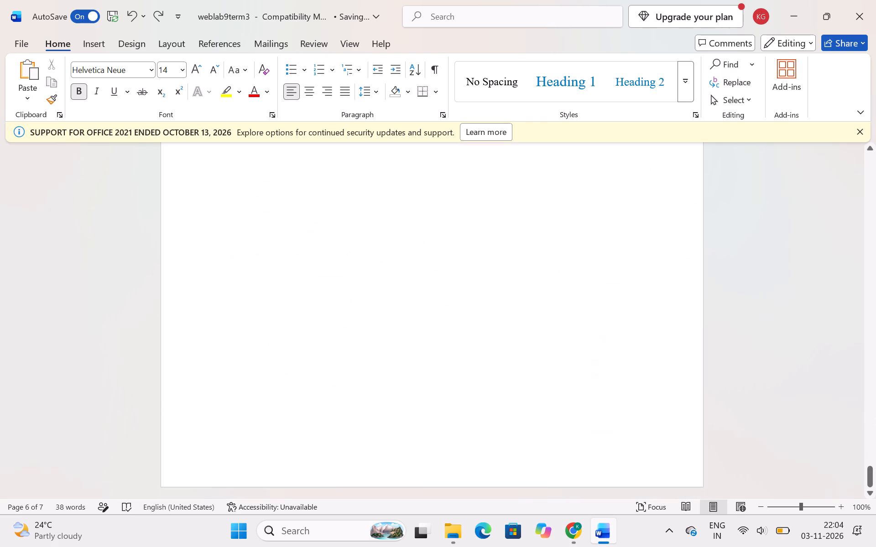
left_click(403, 453)
scroll(403, 453, "up", 3)
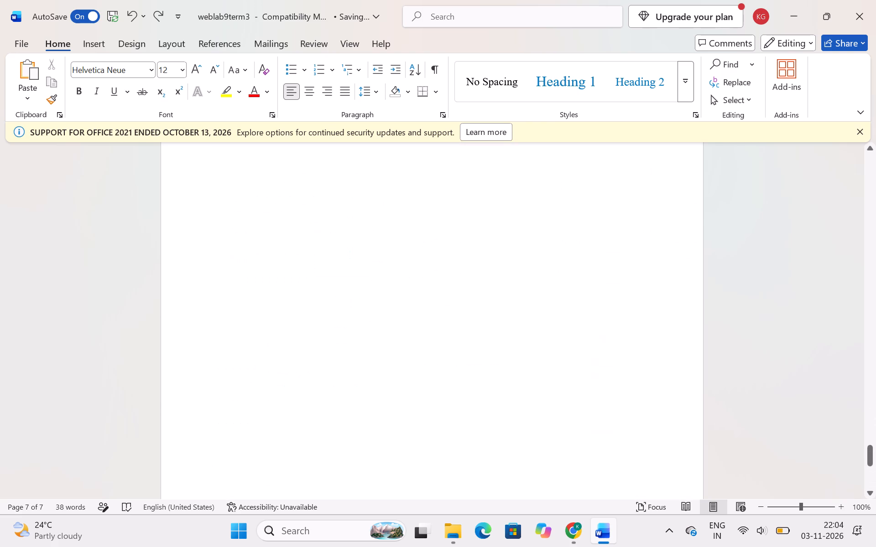
scroll(403, 453, "up", 1)
key("BackSpace")
key("BackSpace")
key("BackSpace")
key("BackSpace")
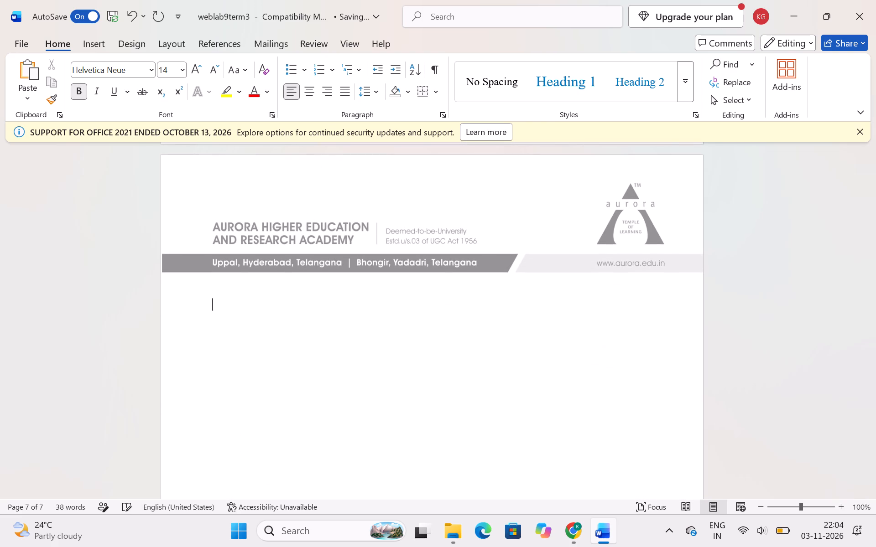
key("BackSpace")
scroll(527, 464, "down", 4)
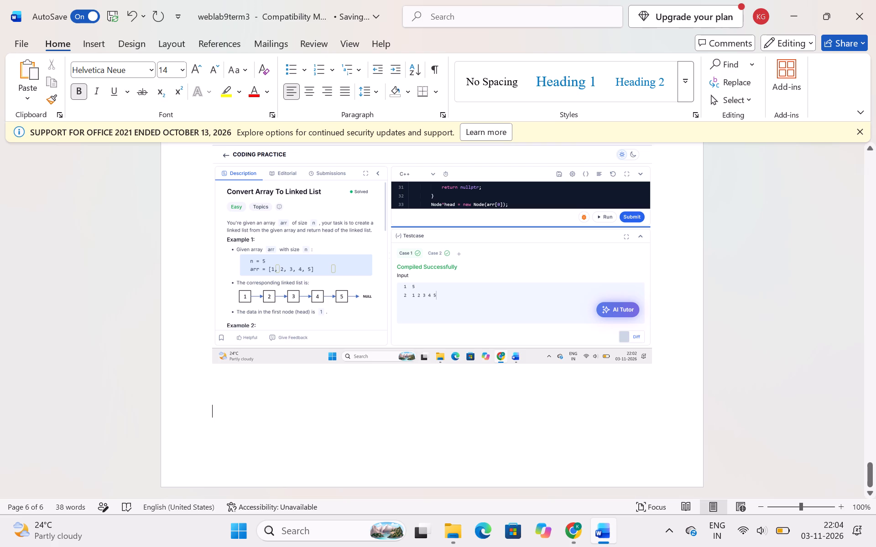
Start exporting the report as a PDF document and choose the Downloads folder as its destination.
scroll(527, 464, "up", 12)
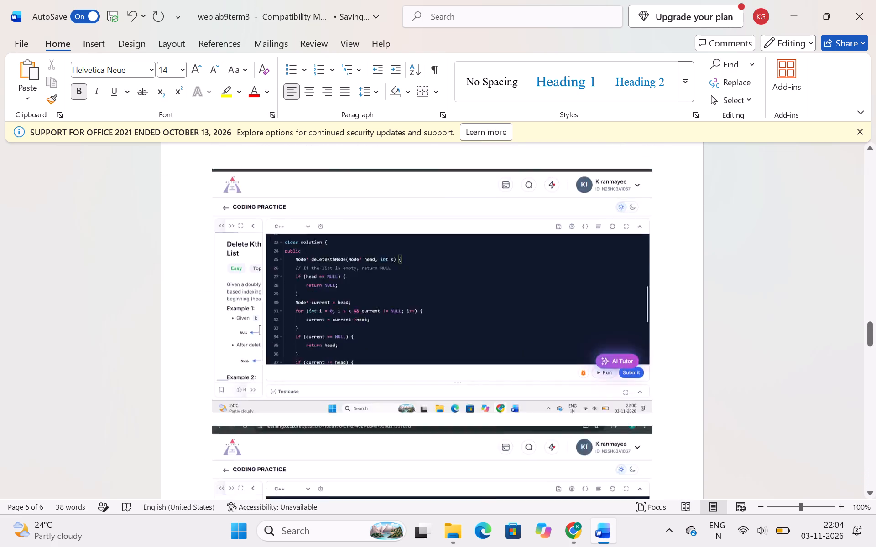
scroll(527, 464, "up", 11)
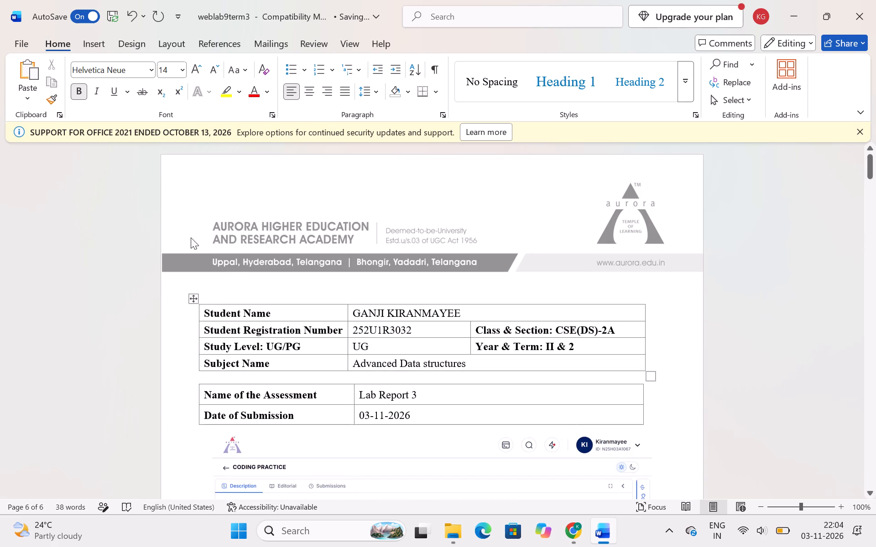
left_click(18, 45)
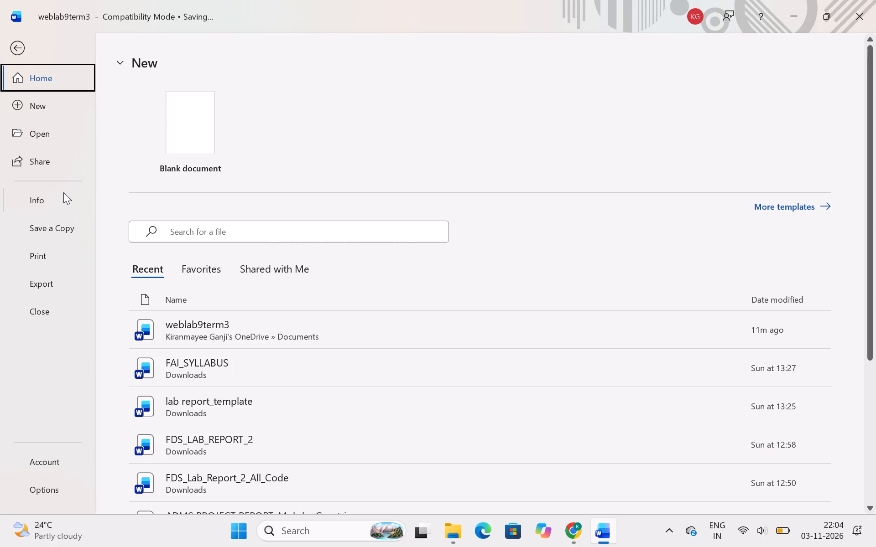
left_click(58, 276)
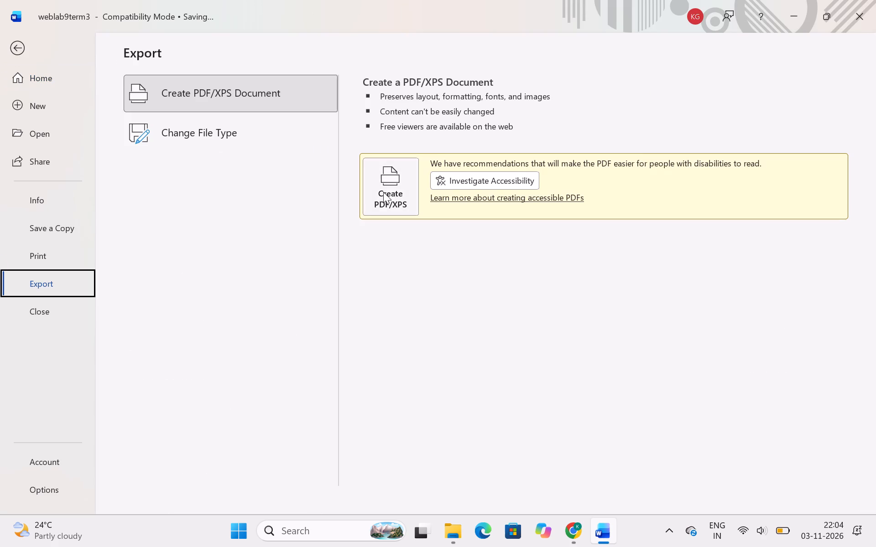
left_click(397, 190)
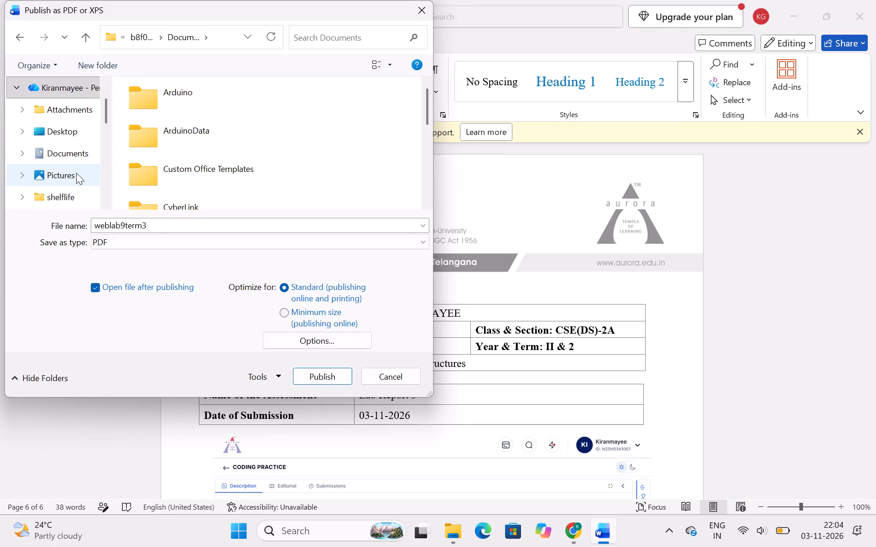
scroll(76, 173, "down", 1)
left_click(68, 140)
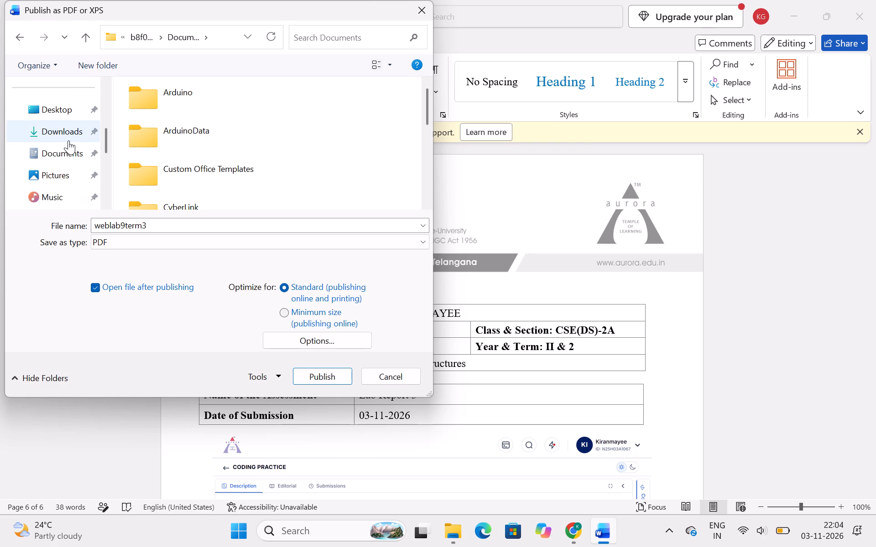
Name the PDF "lab2 datastructures t3" and publish it.
left_click(188, 224)
key("BackSpace")
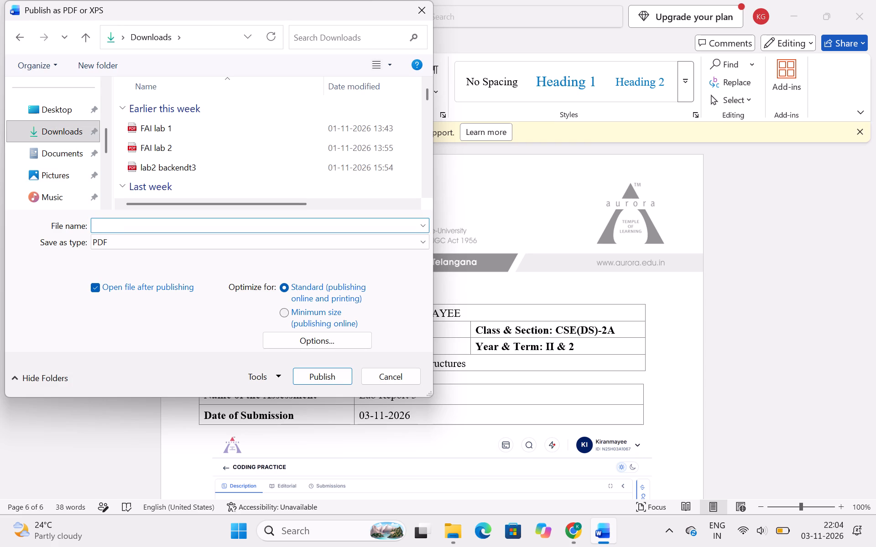
type("lab3")
key("space")
scroll(182, 177, "down", 1)
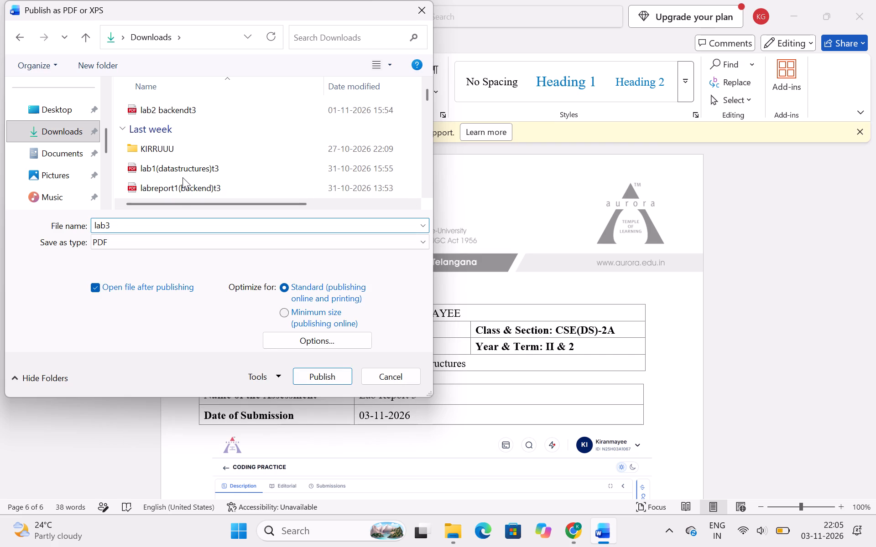
scroll(182, 177, "up", 2)
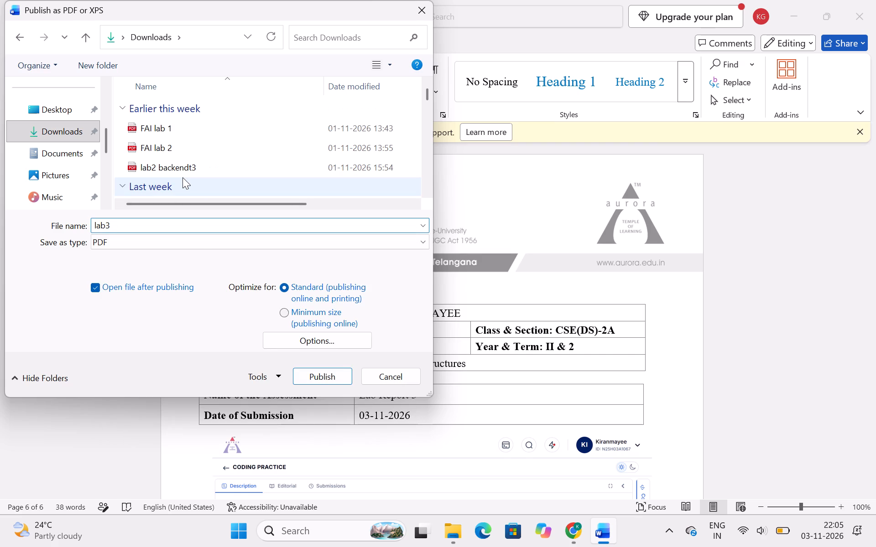
key("BackSpace")
key("BackSpace")
type("2")
key("space")
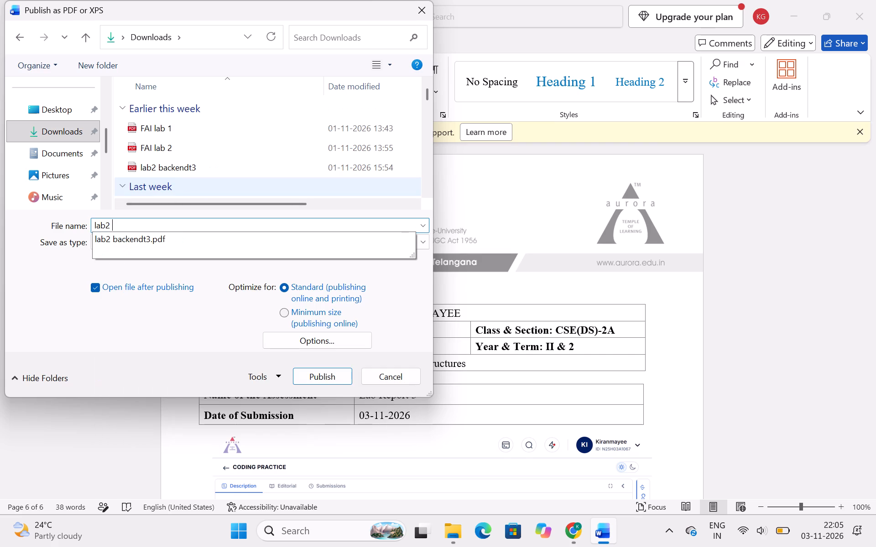
scroll(182, 177, "down", 1)
scroll(182, 177, "up", 1)
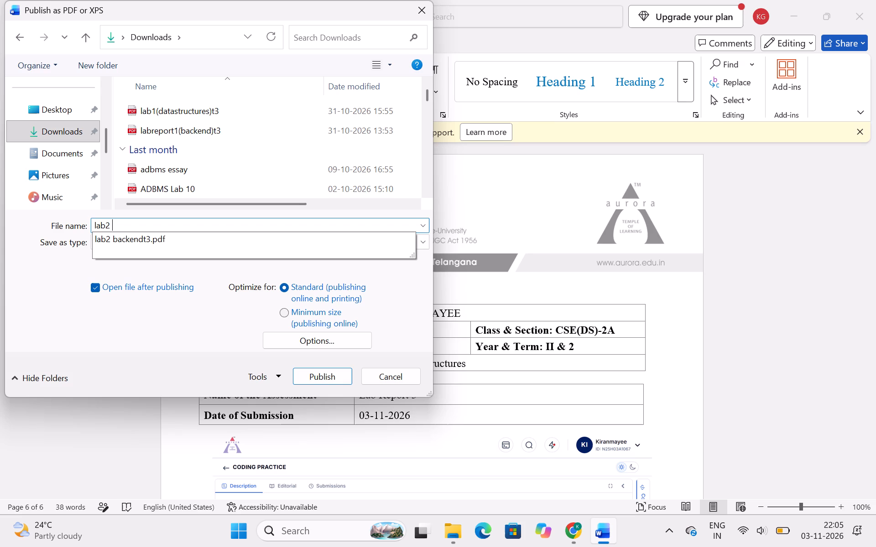
type("dtat")
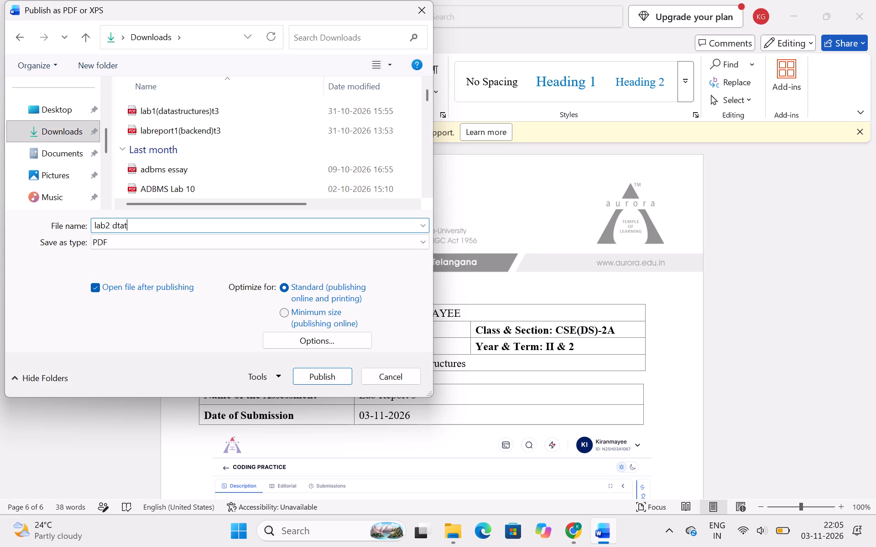
key("BackSpace")
key("BackSpace")
key("BackSpace")
type("atastructures")
key("space")
type("t3")
key("Return")
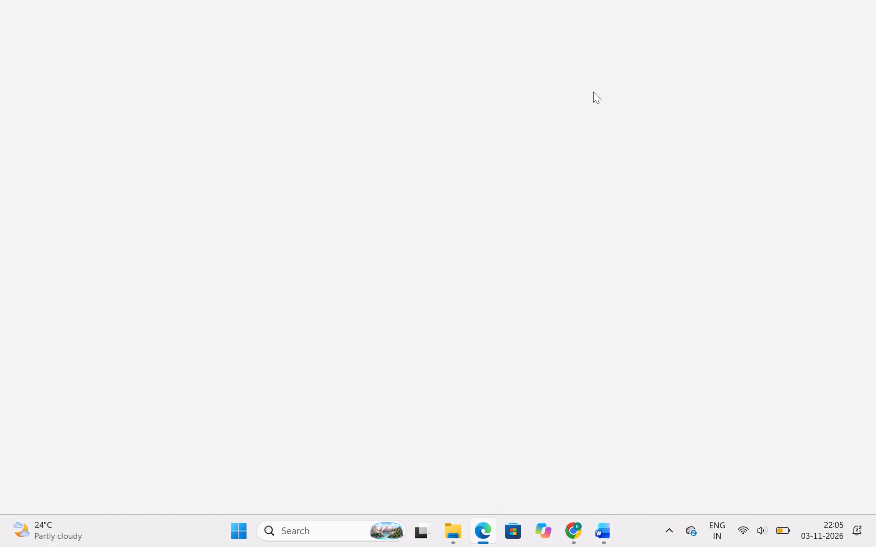
Close the published PDF and the report document.
left_click(875, 0)
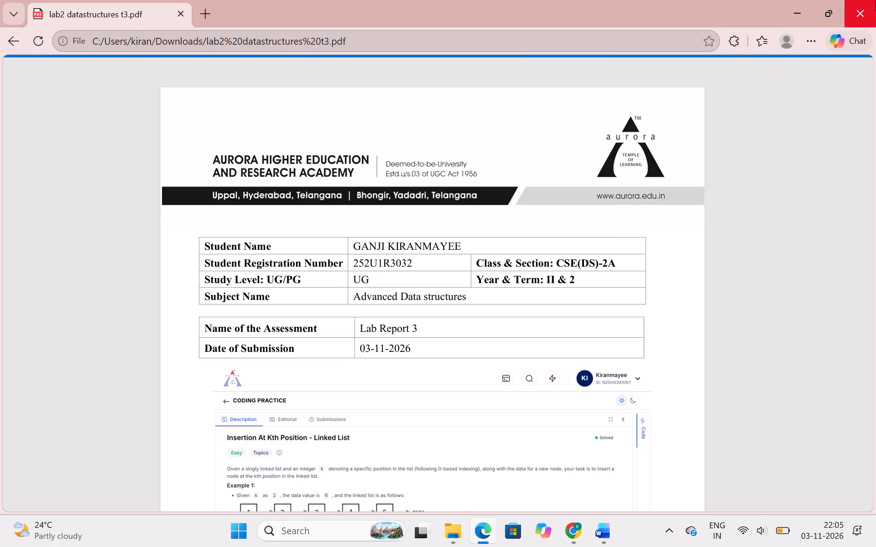
left_click(875, 0)
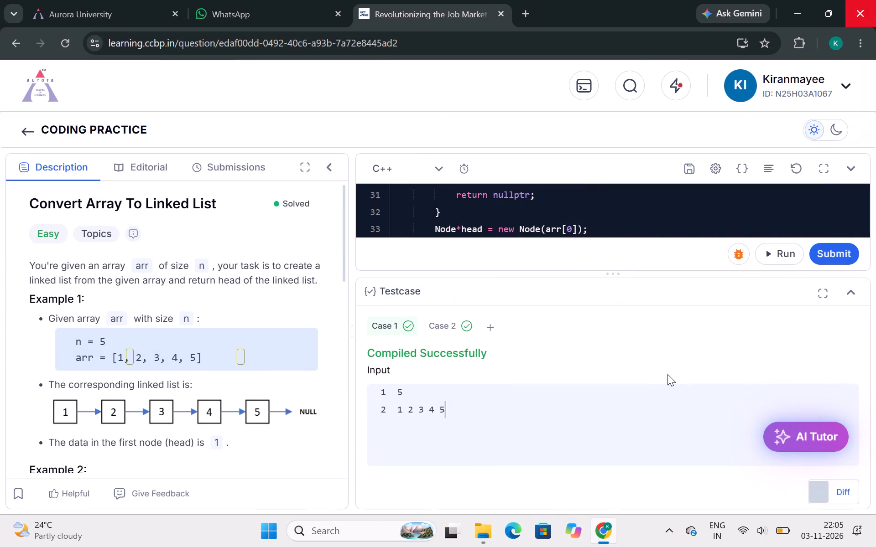
Open the "lab2 datastructures t3" PDF from the Downloads folder, check its header details and pages, and close it.
left_click(483, 528)
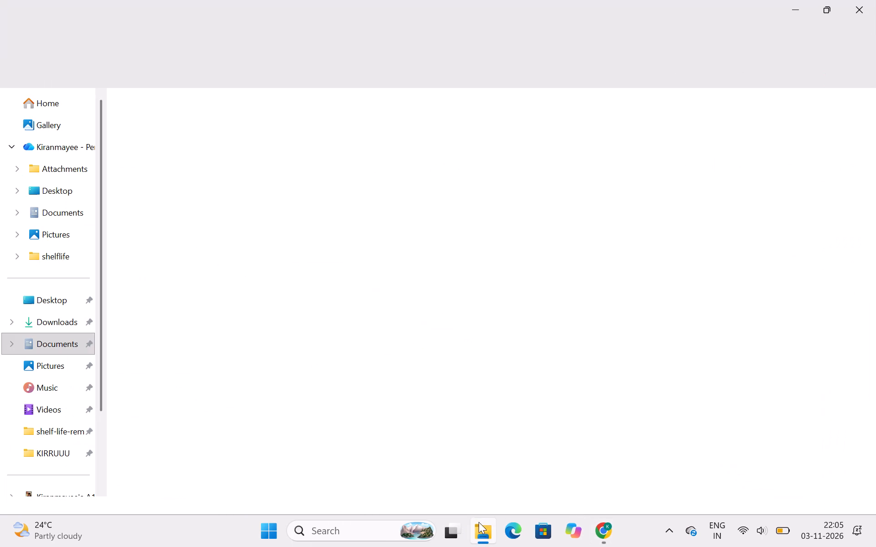
left_click(46, 314)
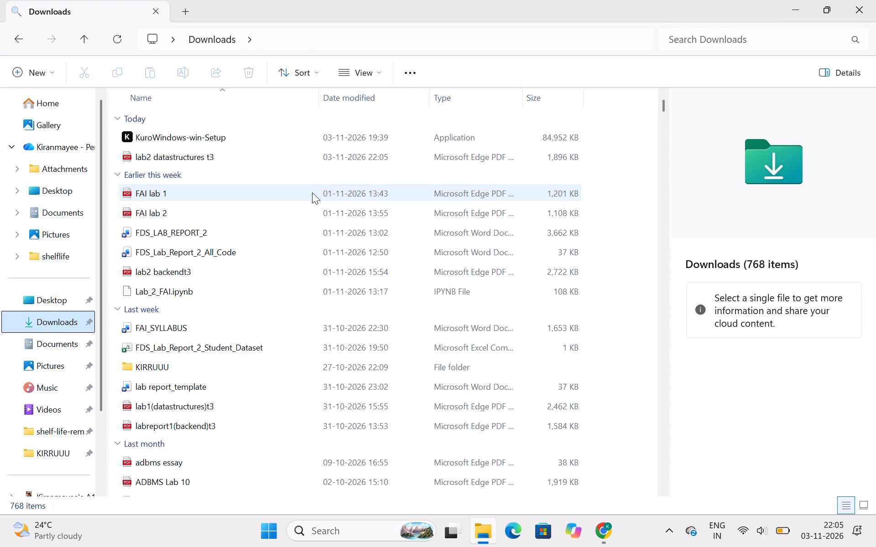
double_click(272, 162)
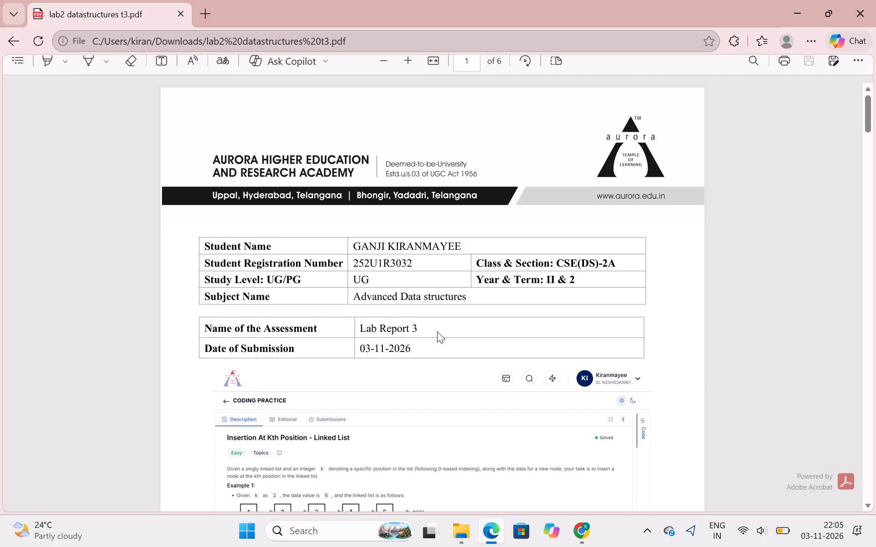
scroll(437, 331, "down", 3)
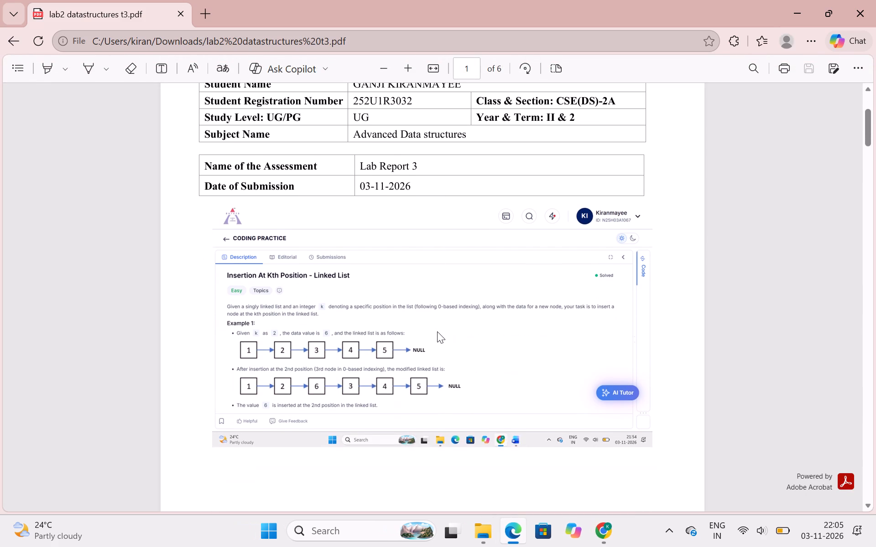
scroll(437, 331, "down", 4)
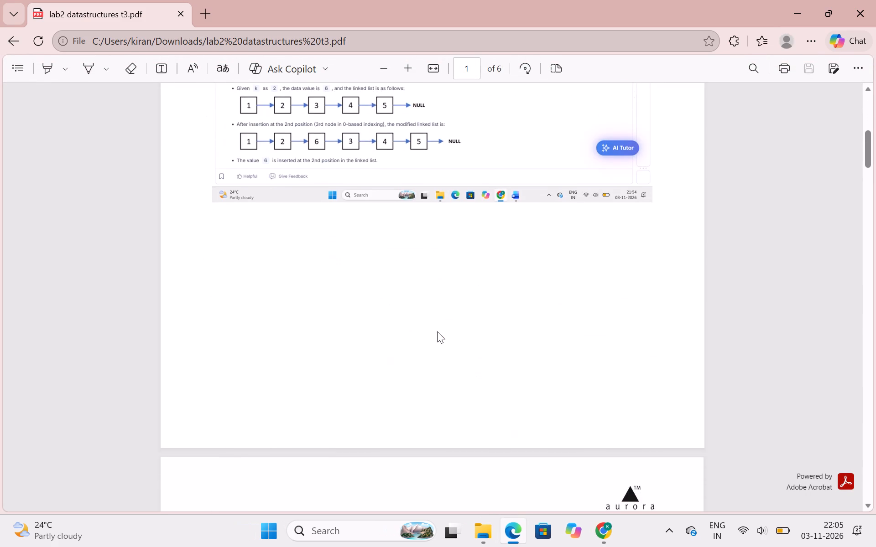
scroll(437, 331, "down", 5)
scroll(437, 331, "up", 1)
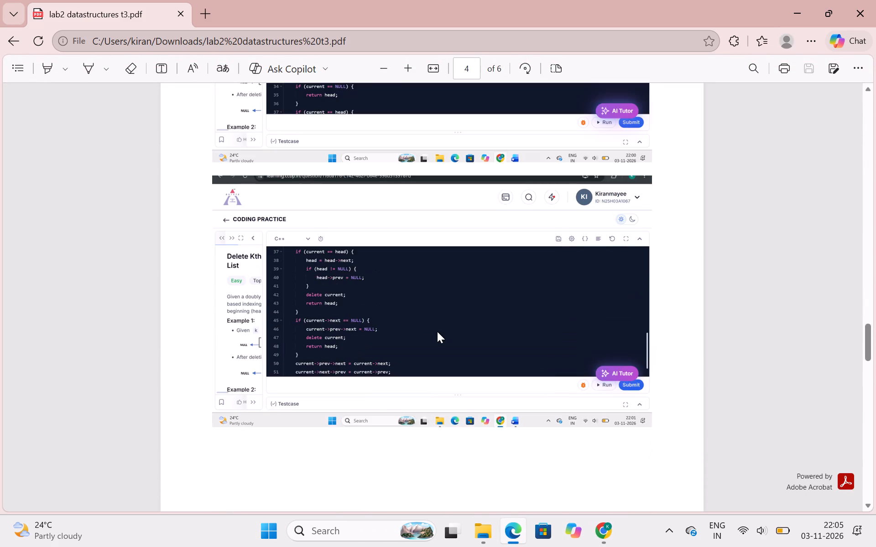
scroll(437, 331, "up", 9)
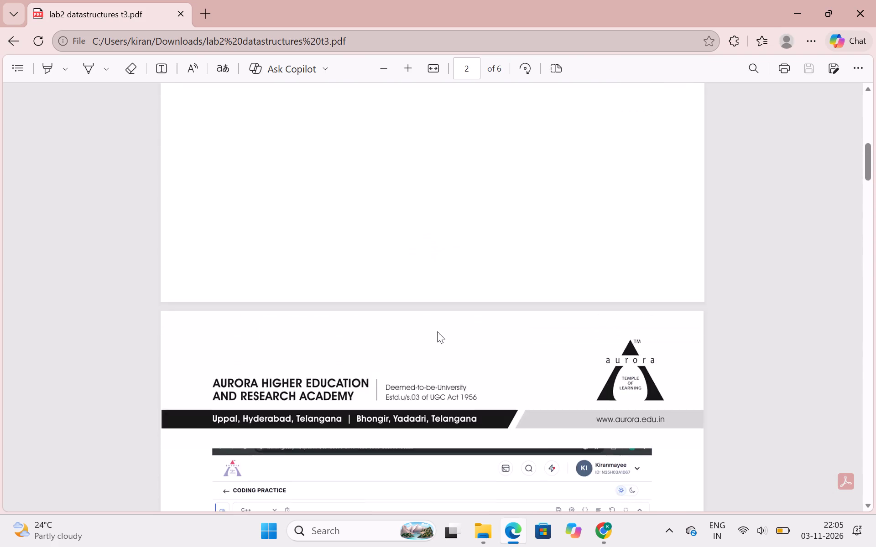
scroll(437, 331, "down", 15)
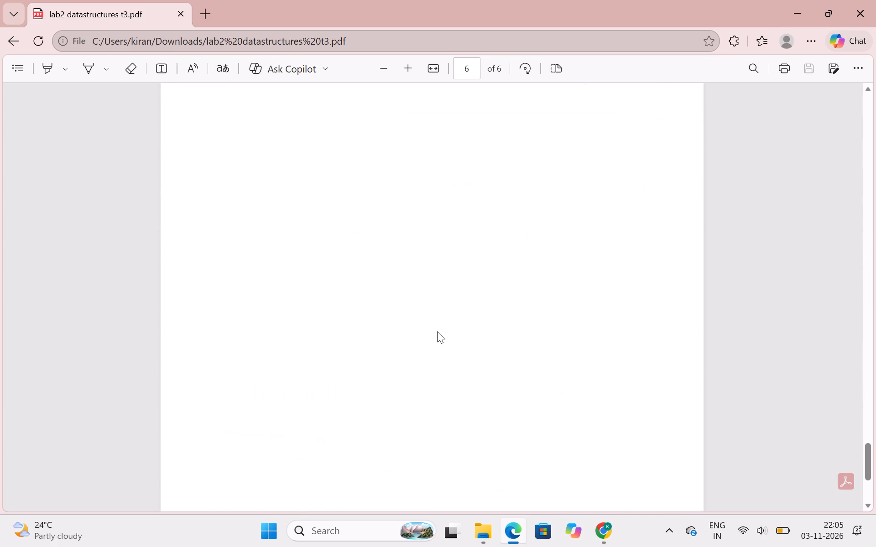
scroll(437, 331, "down", 2)
scroll(437, 331, "up", 9)
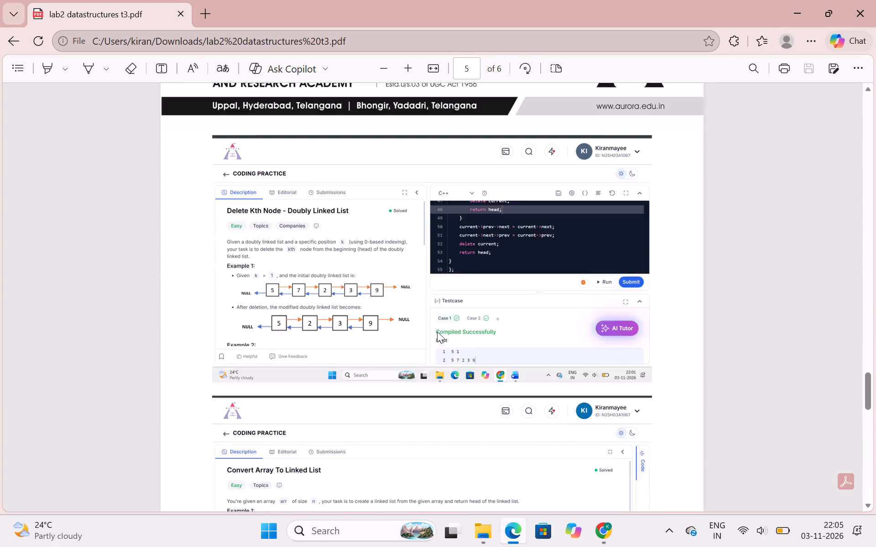
scroll(437, 331, "up", 4)
scroll(437, 331, "down", 1)
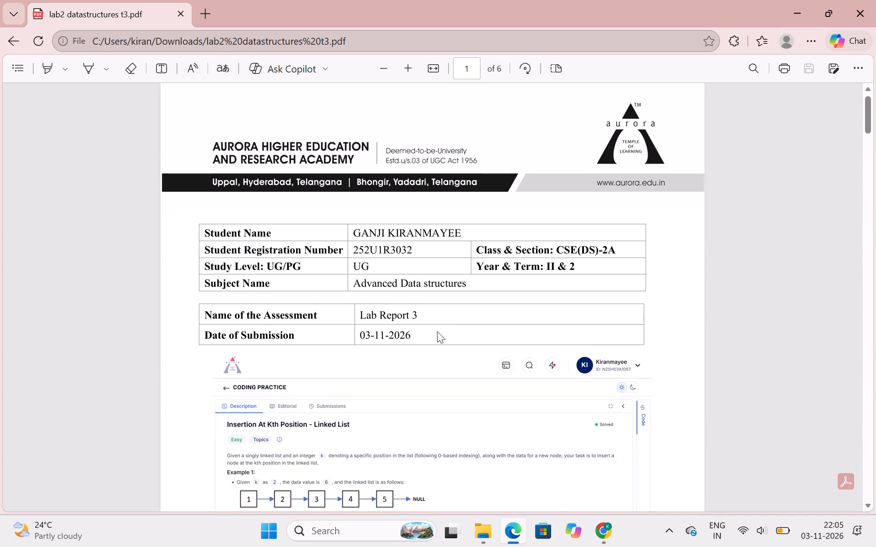
scroll(437, 331, "down", 1)
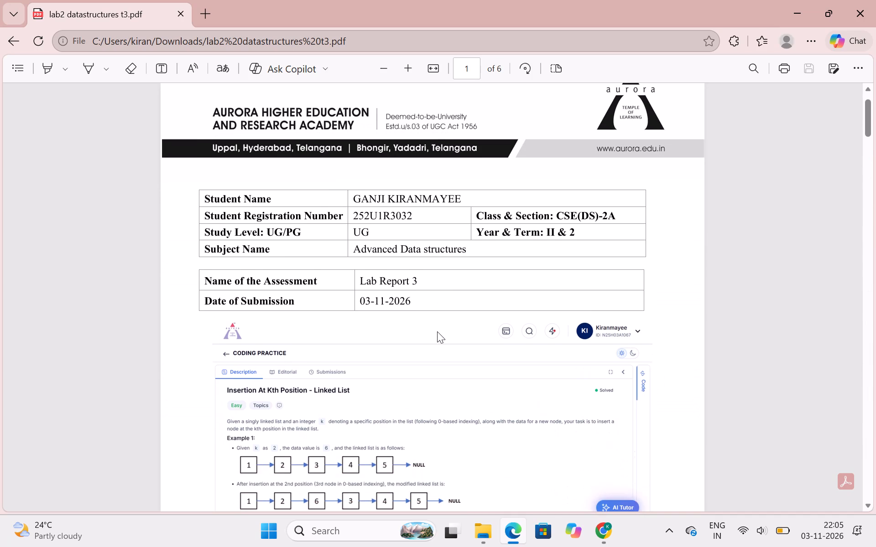
left_click(875, 0)
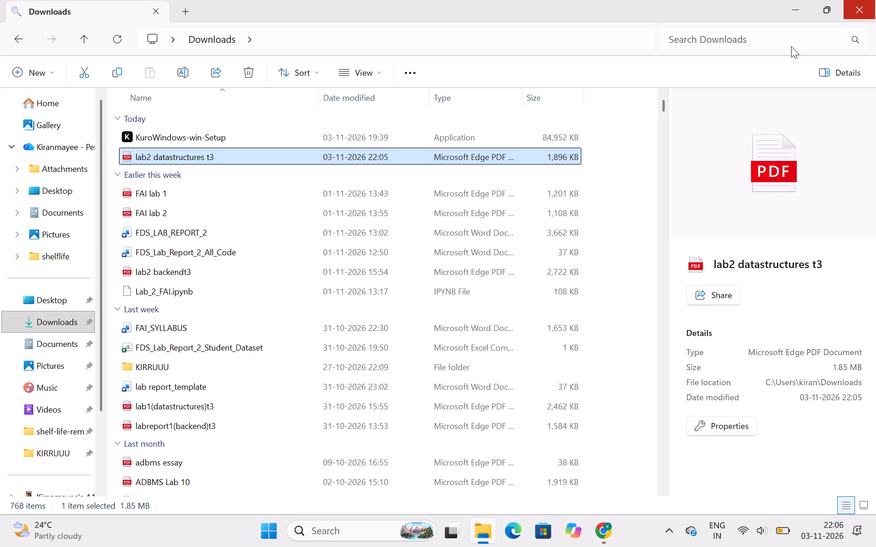
Delete the "lab2 datastructures t3" PDF from the Downloads folder.
left_click(252, 75)
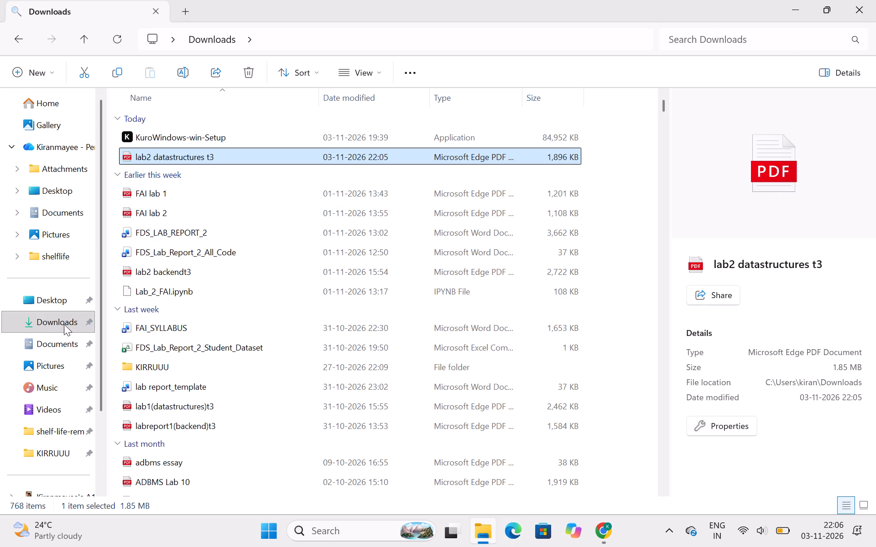
Search the Documents folder for "web" and open the weblab9term3 document.
left_click(63, 338)
left_click(725, 40)
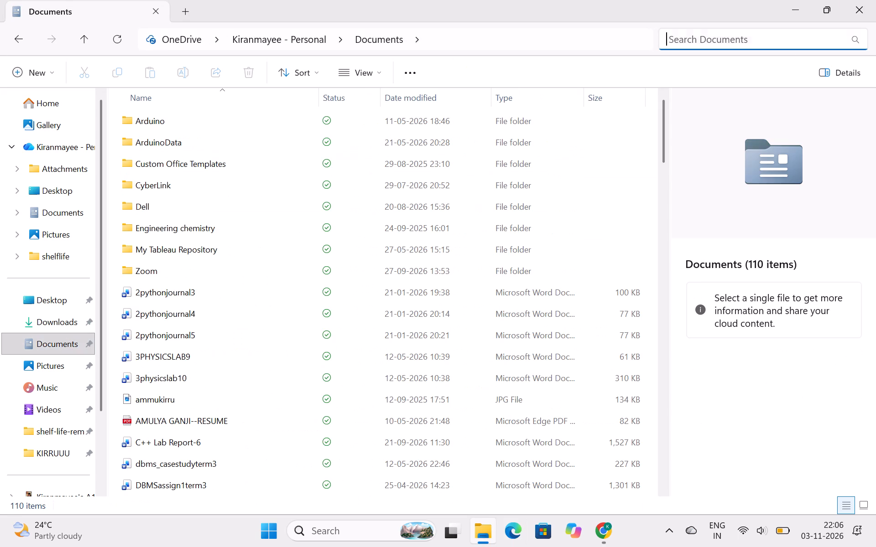
type("web")
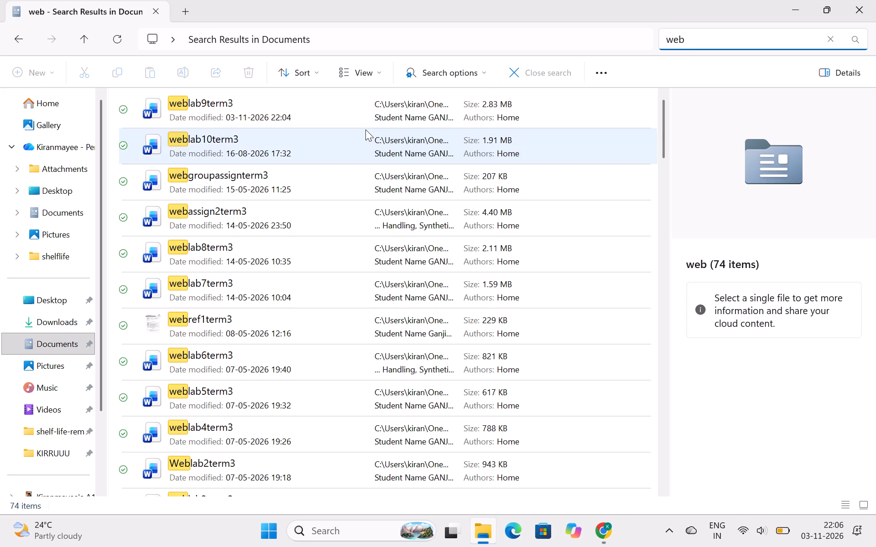
double_click(364, 111)
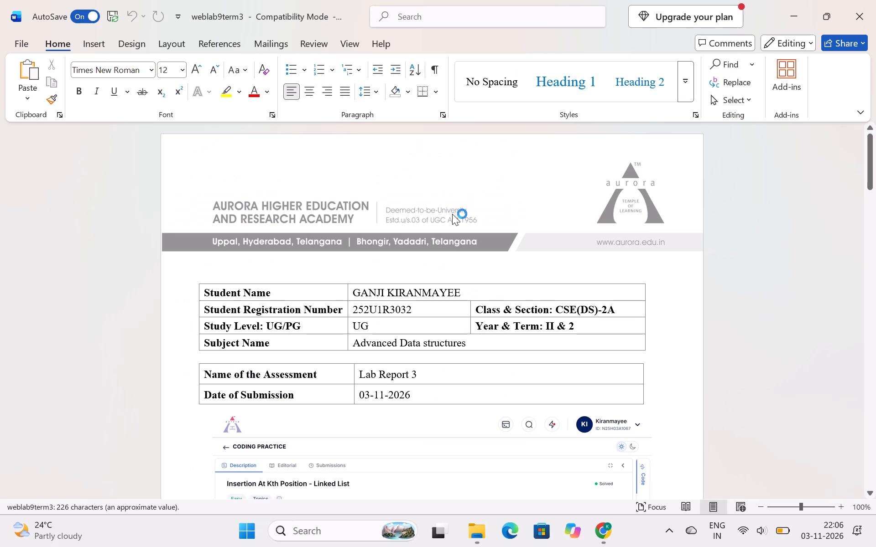
Change the name of the assessment to "Lab Report 2" in the report's header table.
left_click(418, 381)
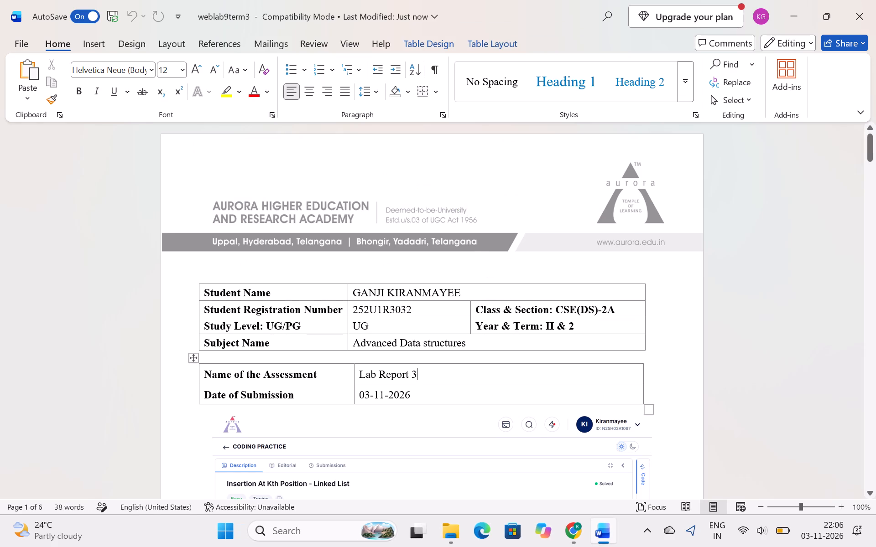
key("BackSpace")
key("2")
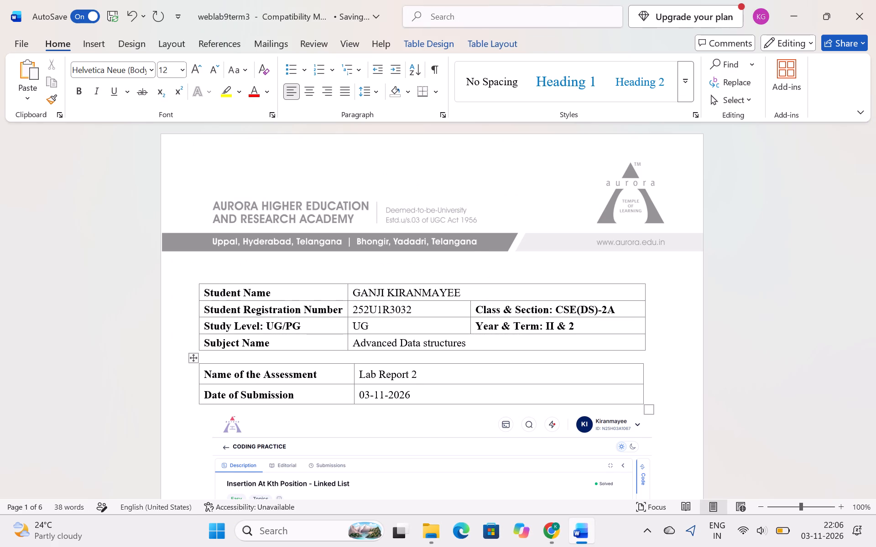
Start exporting the corrected report as a PDF document and choose the Downloads folder as its destination.
left_click(27, 43)
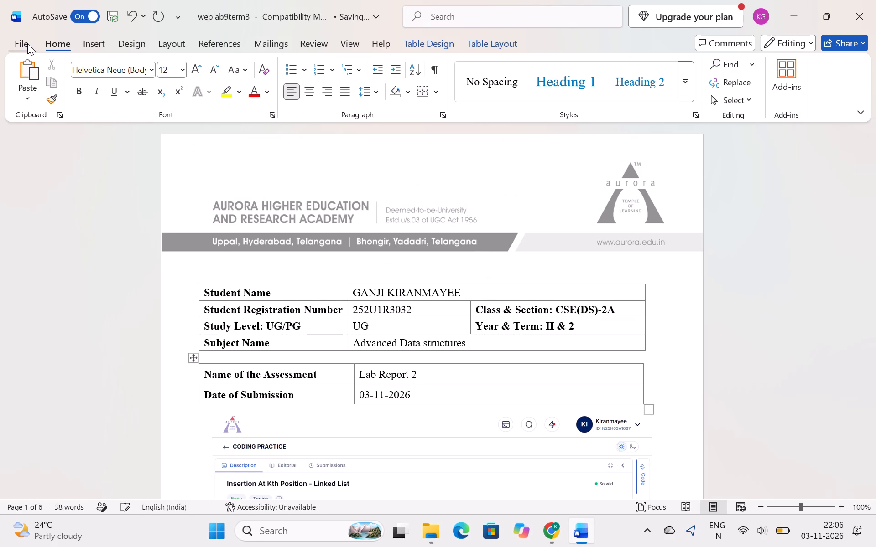
left_click(63, 287)
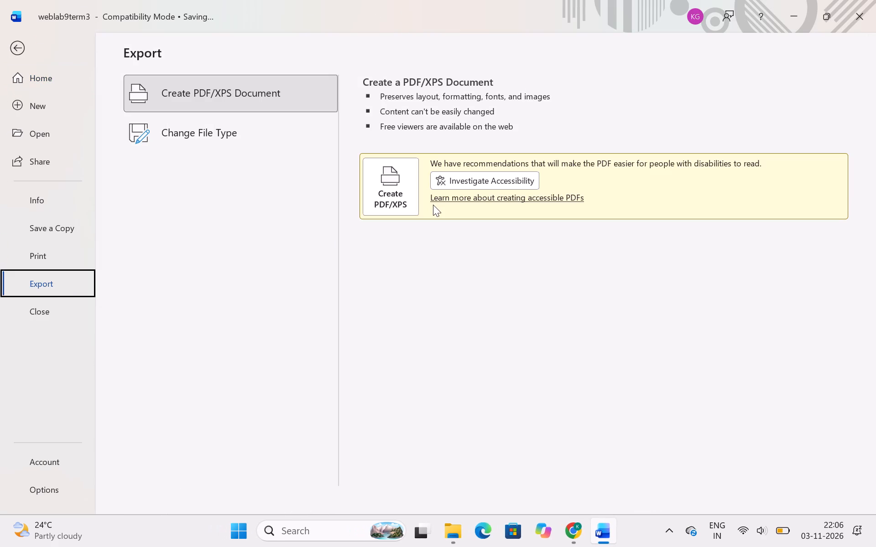
left_click(386, 200)
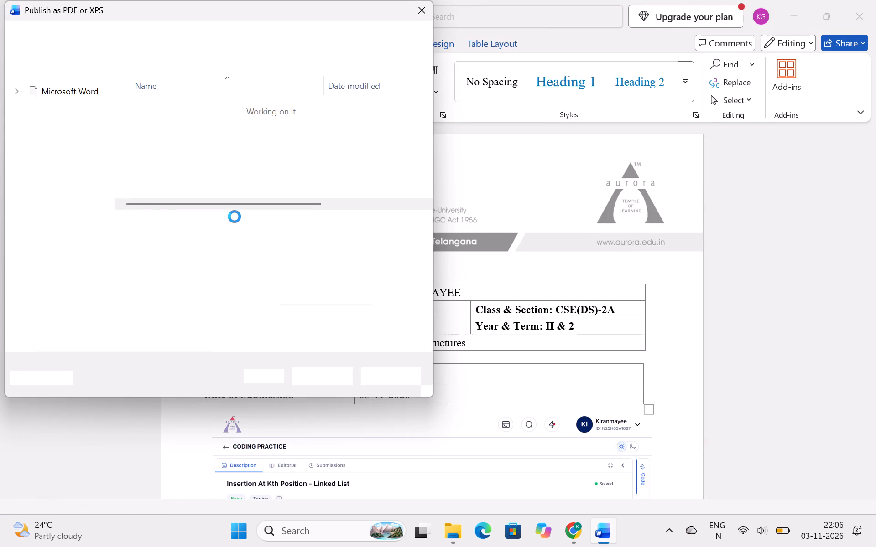
scroll(46, 170, "down", 3)
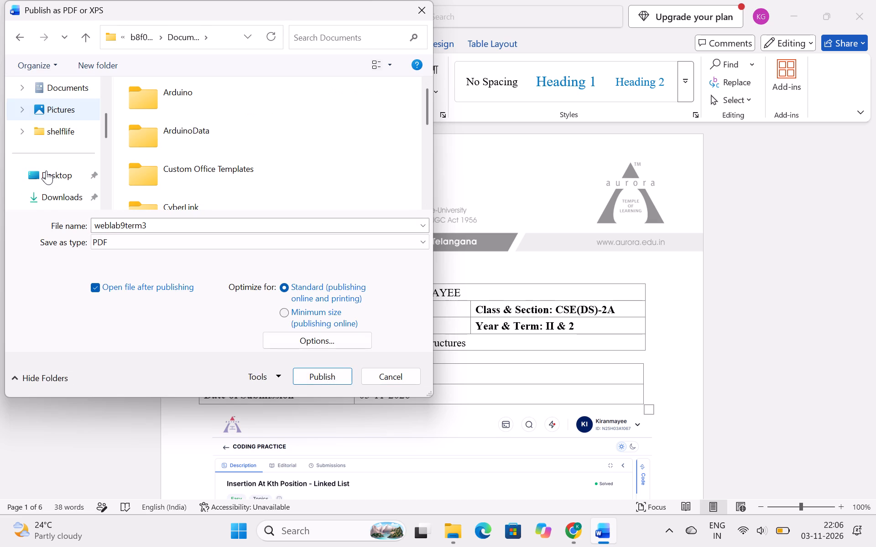
scroll(46, 170, "down", 1)
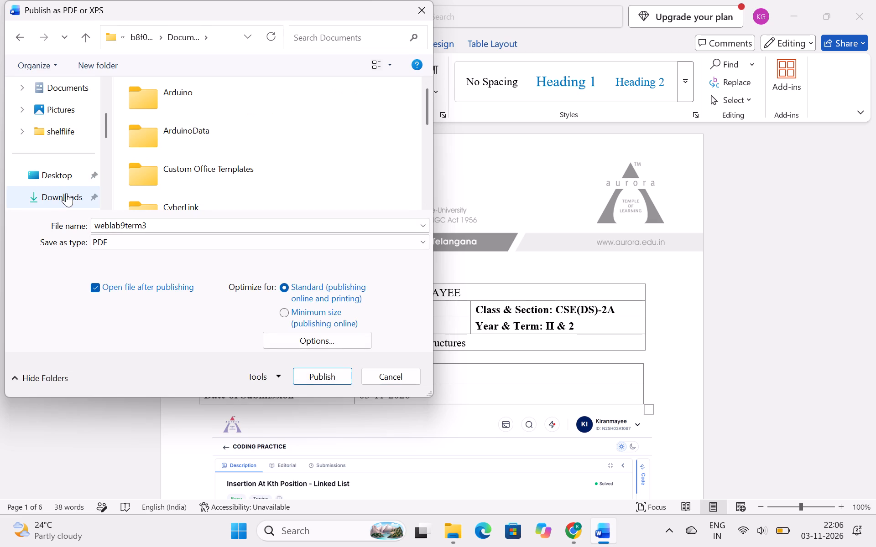
left_click(66, 193)
Name the PDF "lab2 datastructures t3" and publish it.
left_click(166, 225)
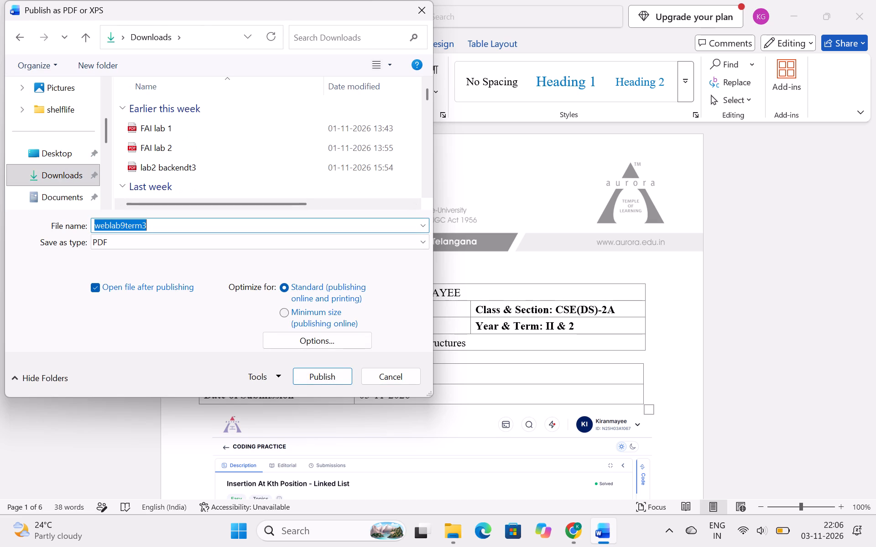
key("BackSpace")
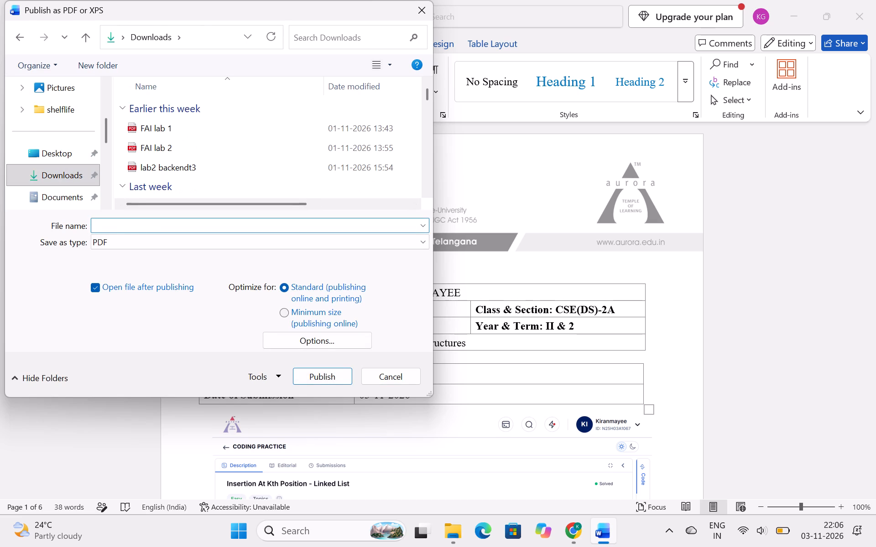
type("lab")
type("2")
key("space")
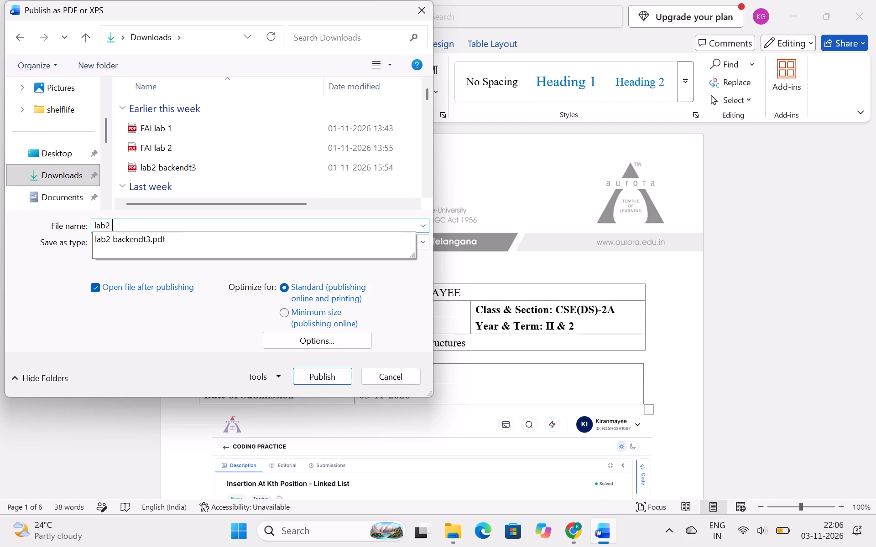
type("datst")
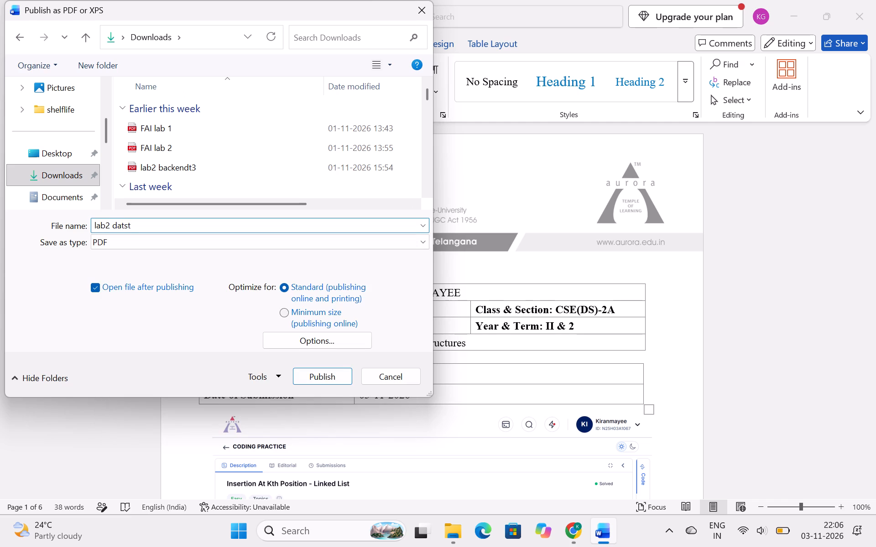
key("BackSpace")
key("BackSpace")
type("astructure")
type("s t")
key("3")
key("Return")
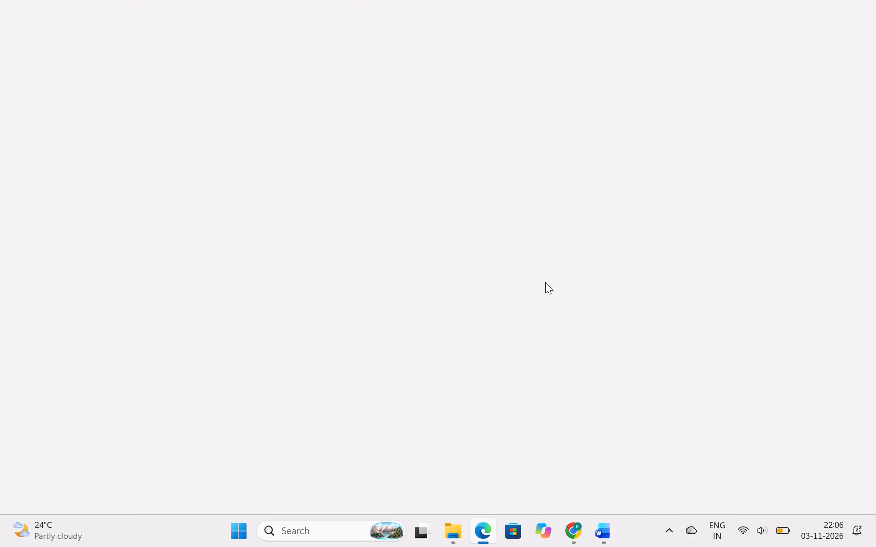
Close the published PDF, the report document and the File Explorer window.
left_click(875, 0)
left_click(875, 0)
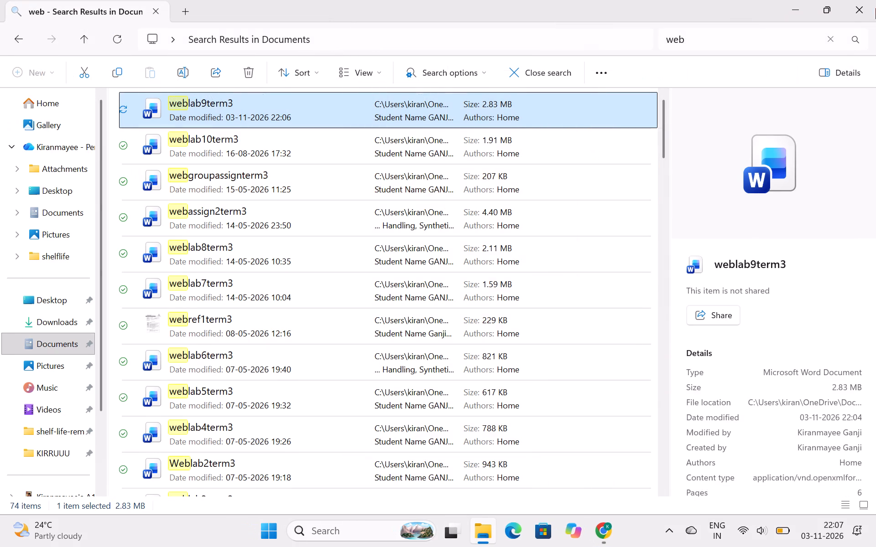
left_click(875, 0)
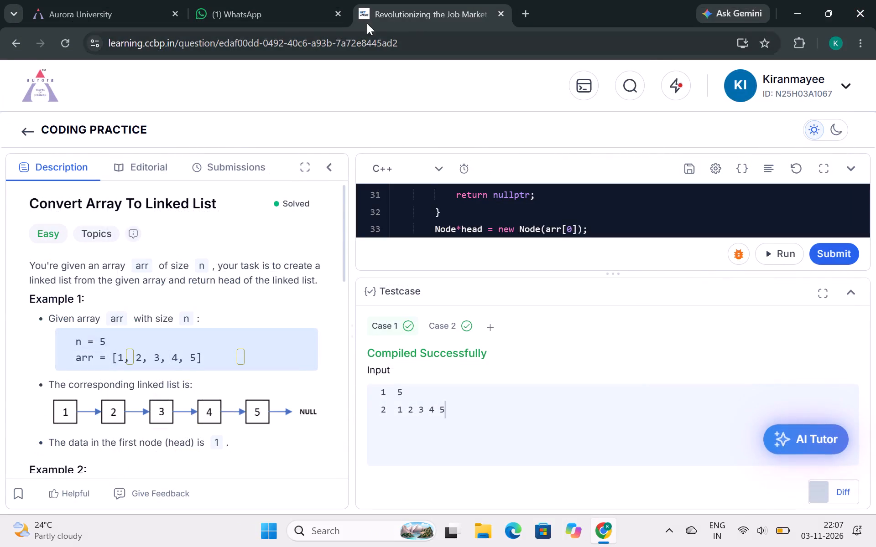
On the Aurora University assessments page, start the file upload for Lab Report 2 and select "lab2 datastructures t3" from Downloads.
left_click(107, 0)
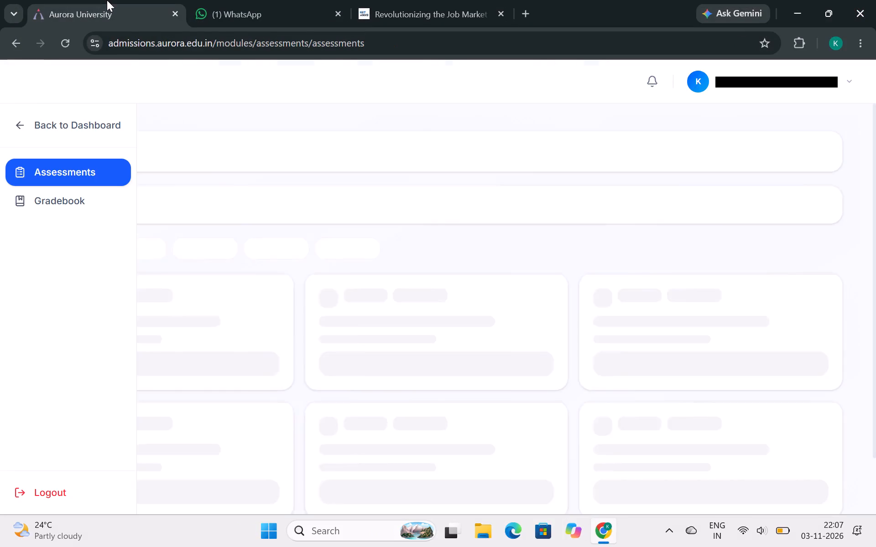
scroll(459, 340, "down", 2)
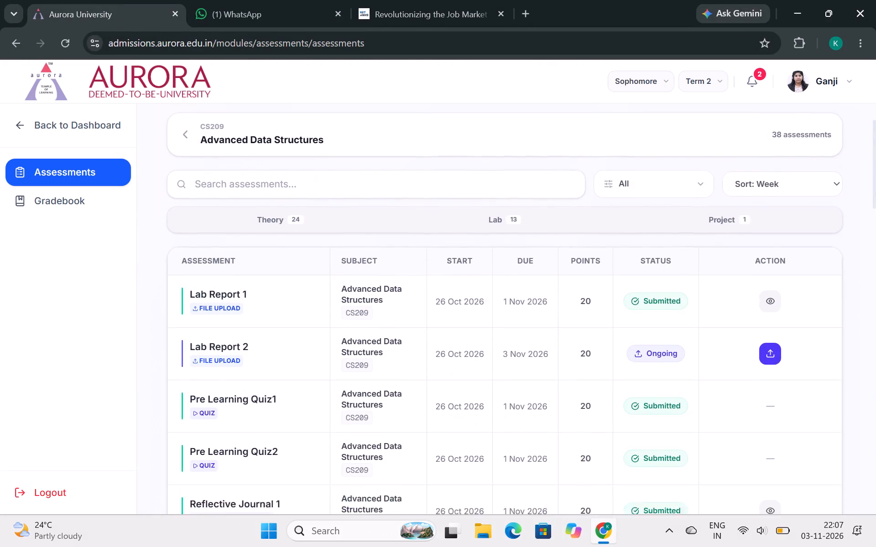
scroll(459, 340, "down", 3)
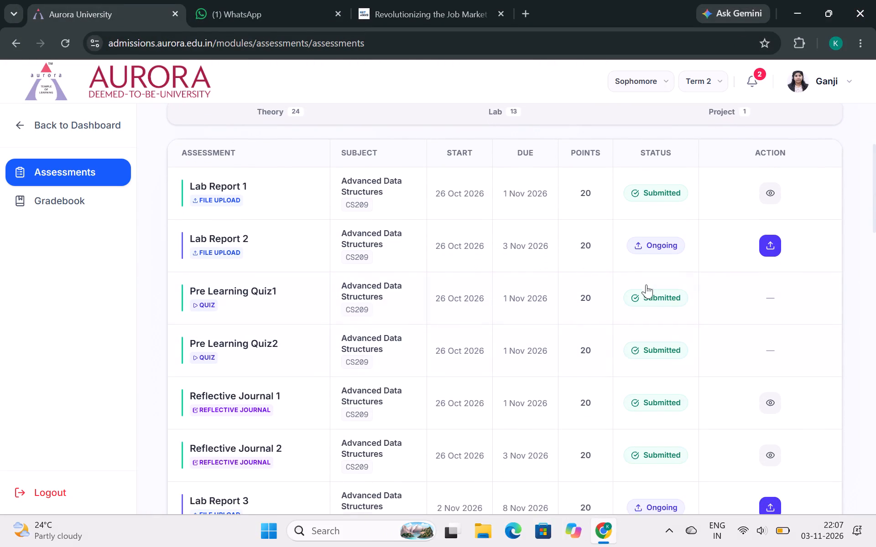
left_click(765, 247)
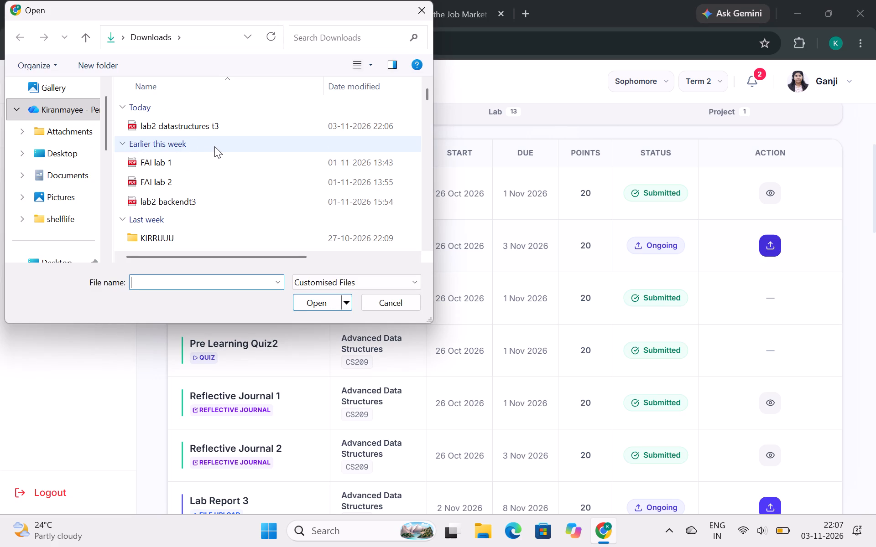
left_click(224, 127)
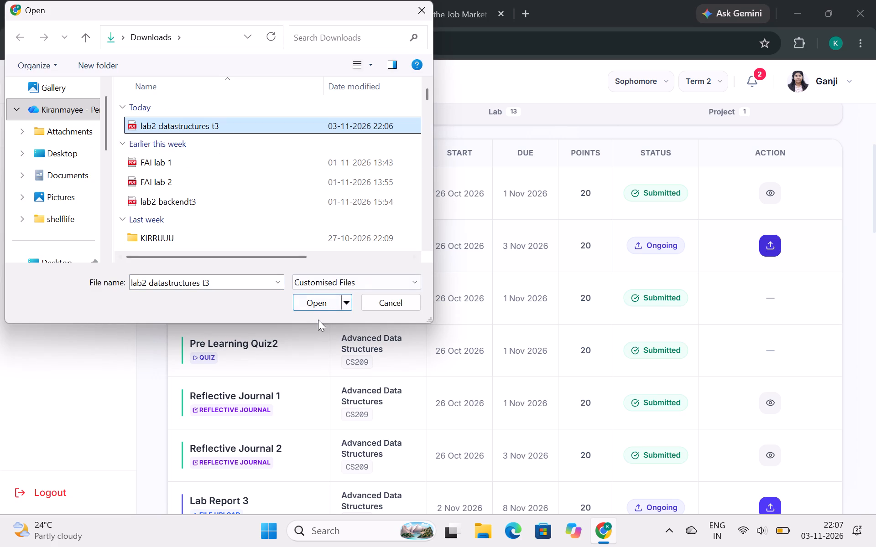
Upload the selected "lab2 datastructures t3" PDF as the Lab Report 2 submission.
left_click(327, 304)
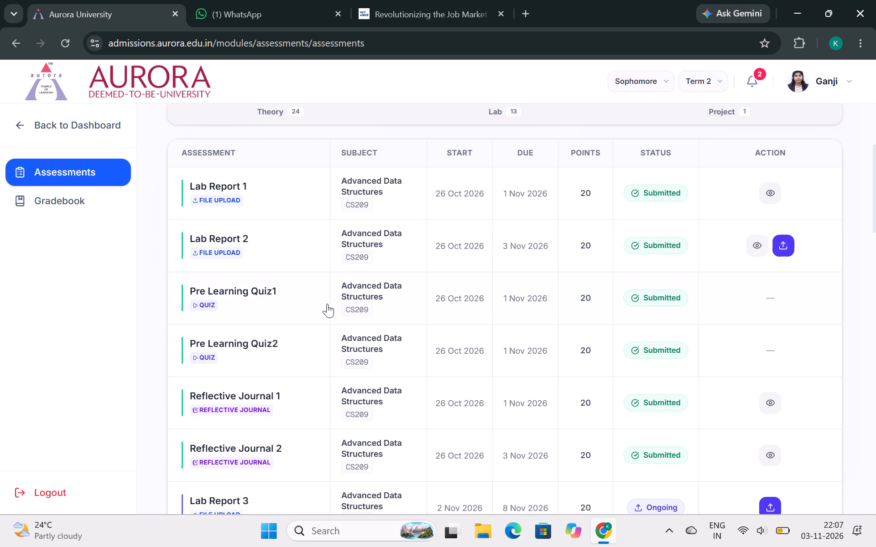
Open the submitted Lab Report 2 file, check through its pages and close it.
left_click(756, 248)
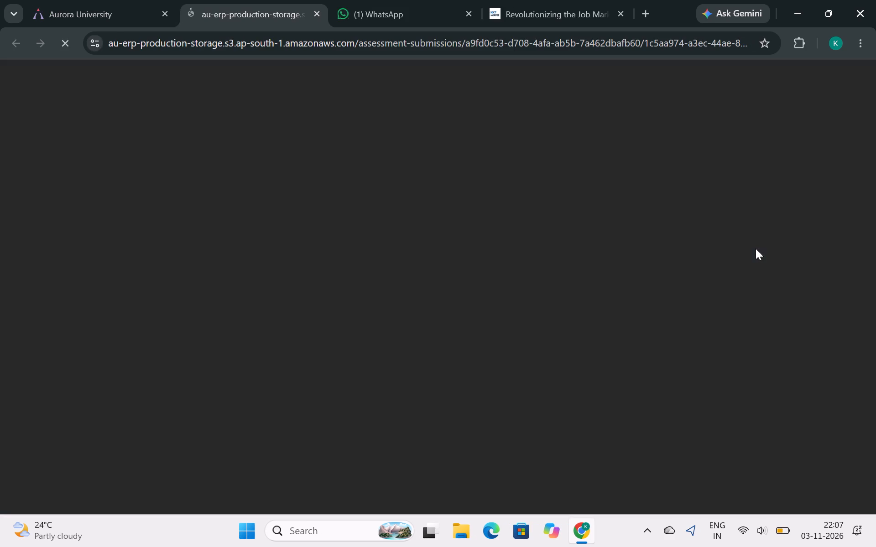
scroll(495, 304, "down", 5)
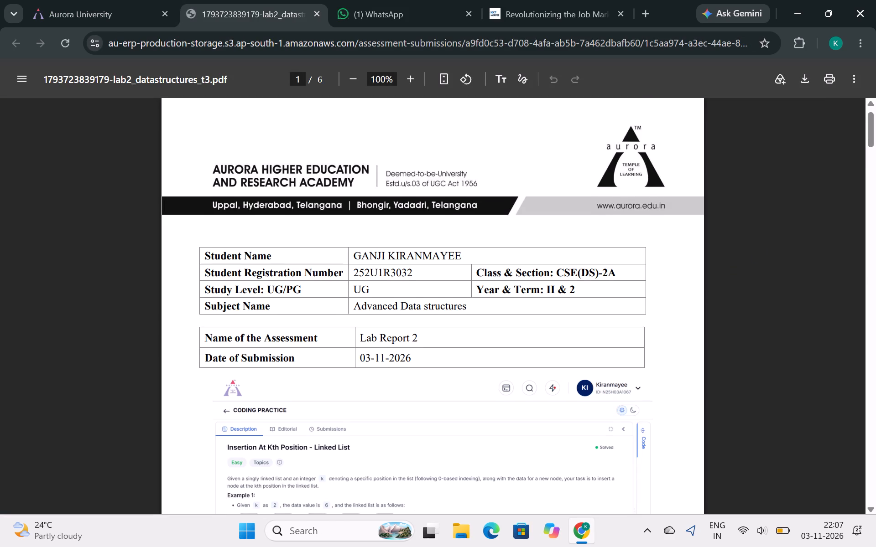
scroll(495, 304, "down", 14)
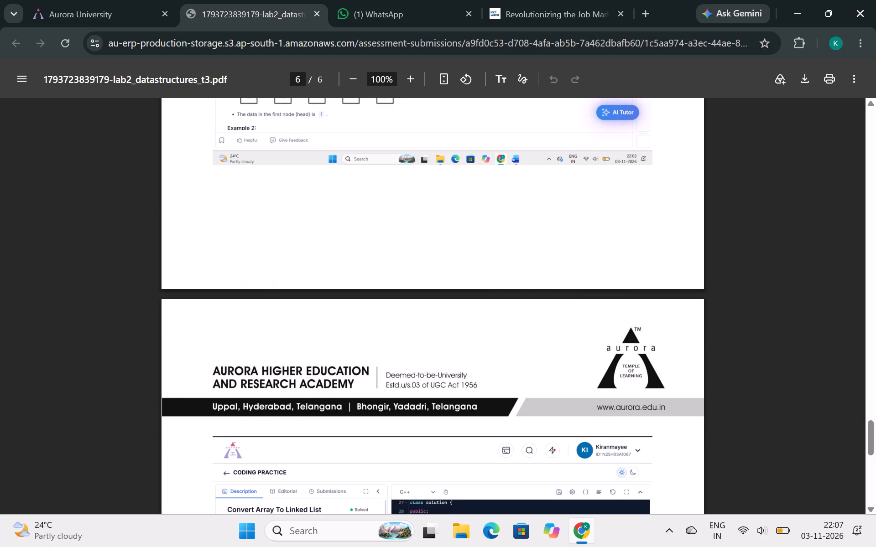
left_click(315, 14)
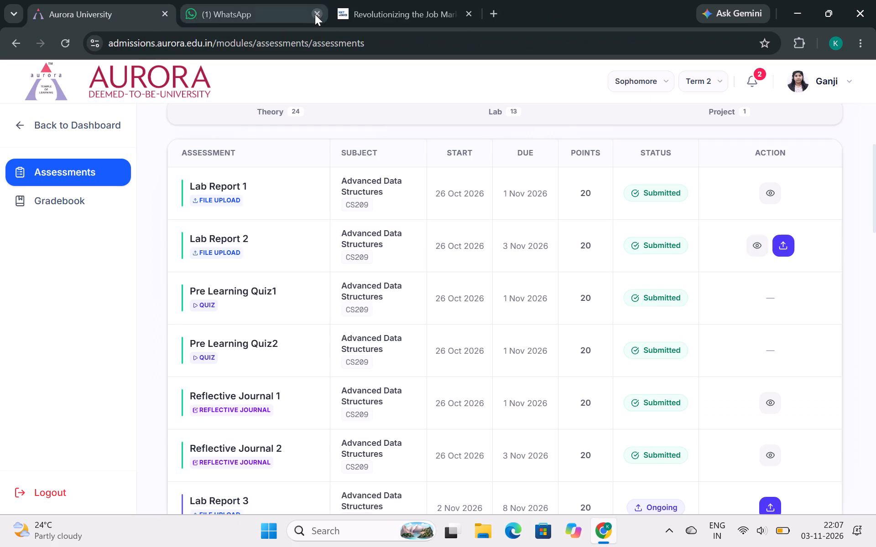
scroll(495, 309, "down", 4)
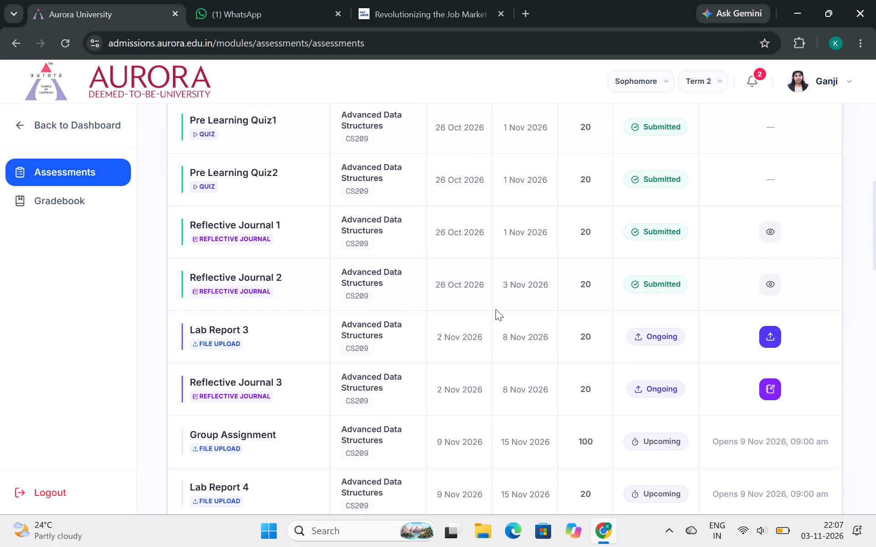